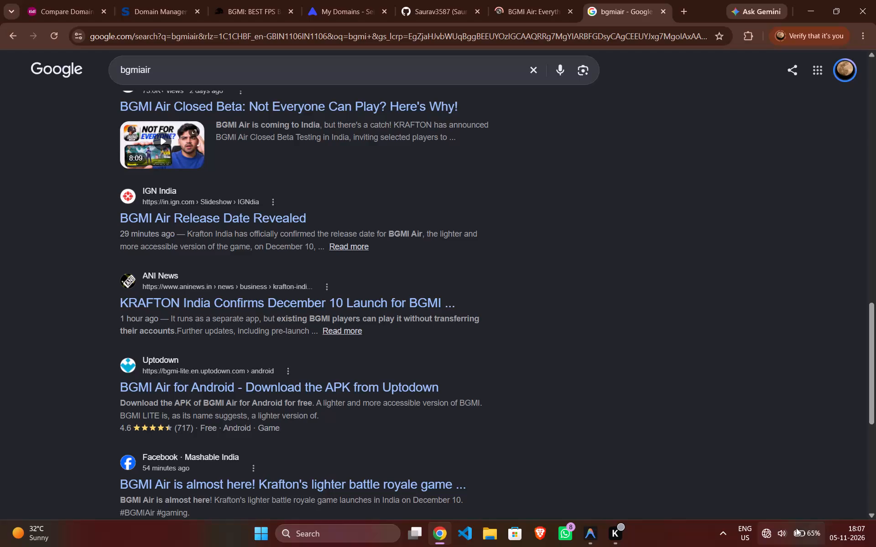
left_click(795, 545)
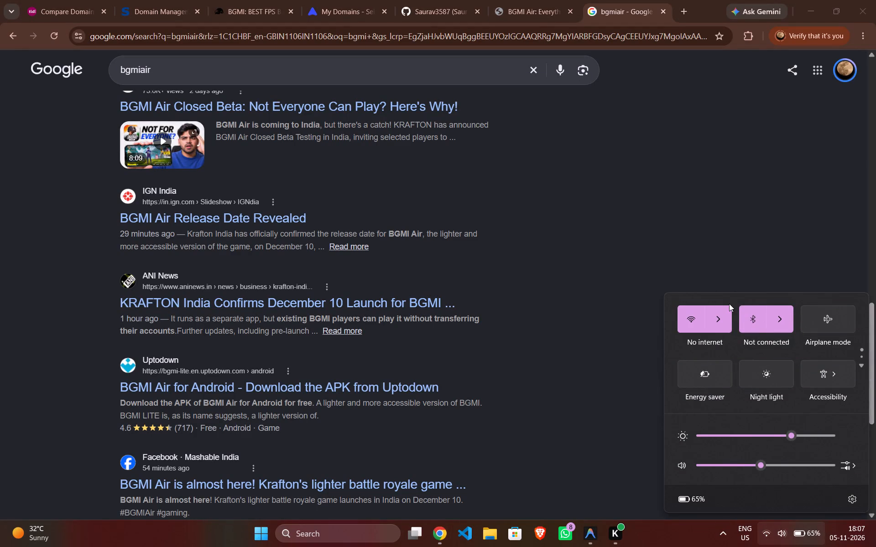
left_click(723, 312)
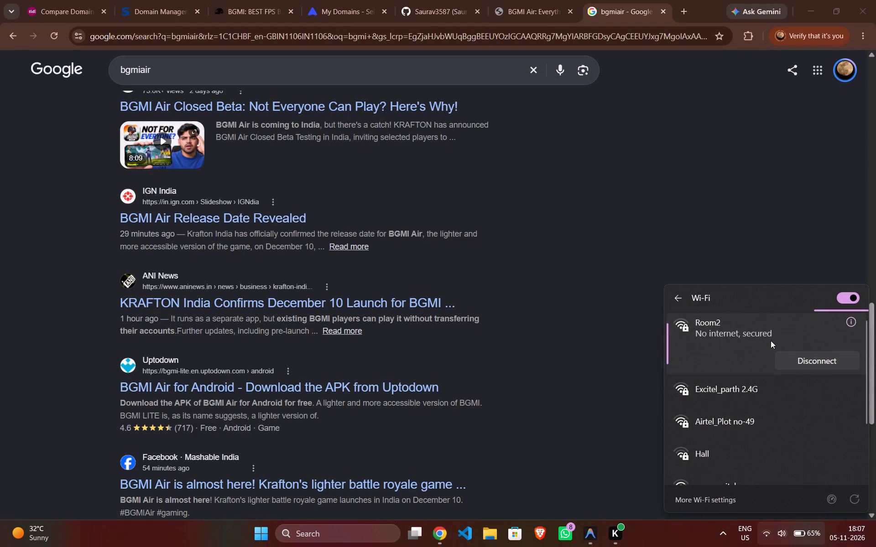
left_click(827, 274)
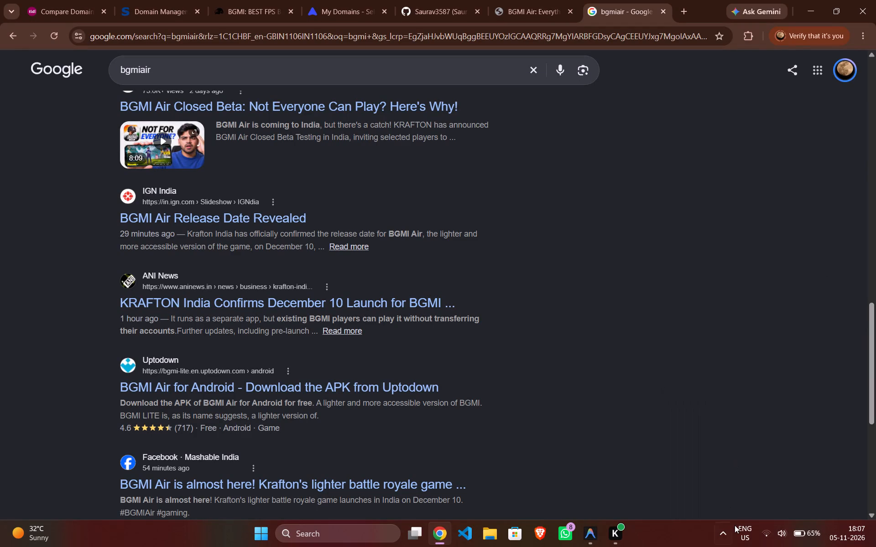
Connect the computer to the Wi-Fi network Excitel_parth 2.4G, keeping automatic connection enabled, and return to the search results.
left_click(779, 544)
left_click(717, 309)
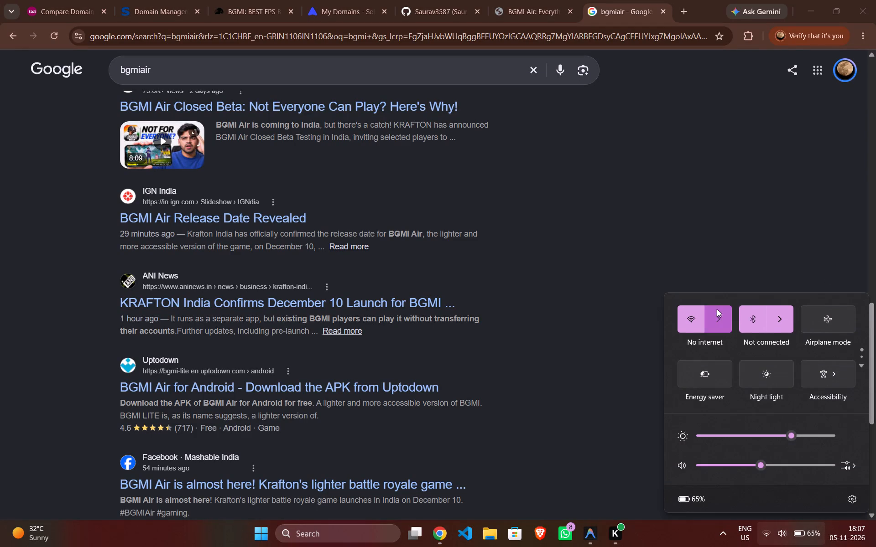
left_click(725, 387)
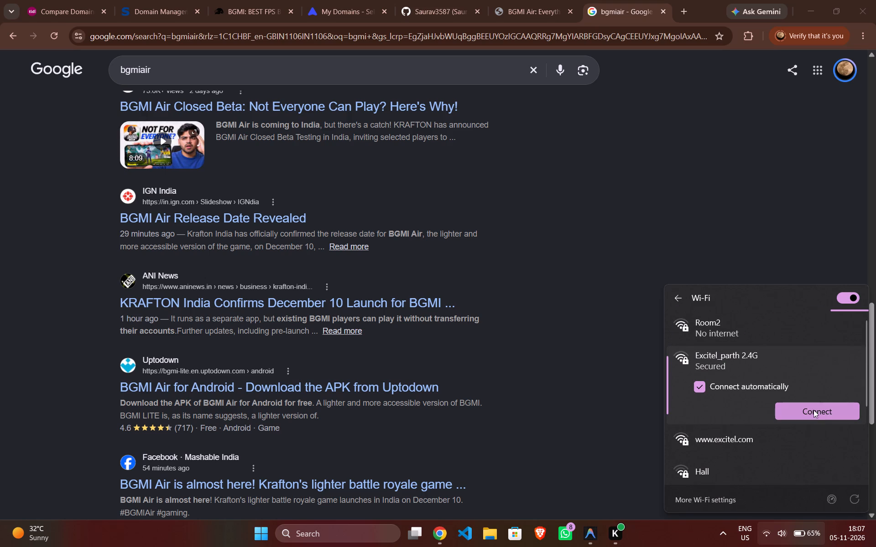
left_click(813, 408)
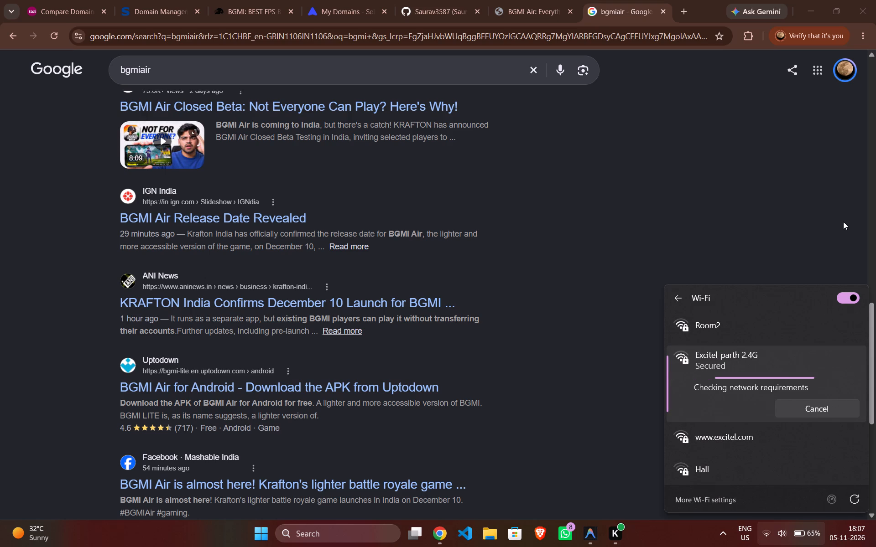
left_click(843, 222)
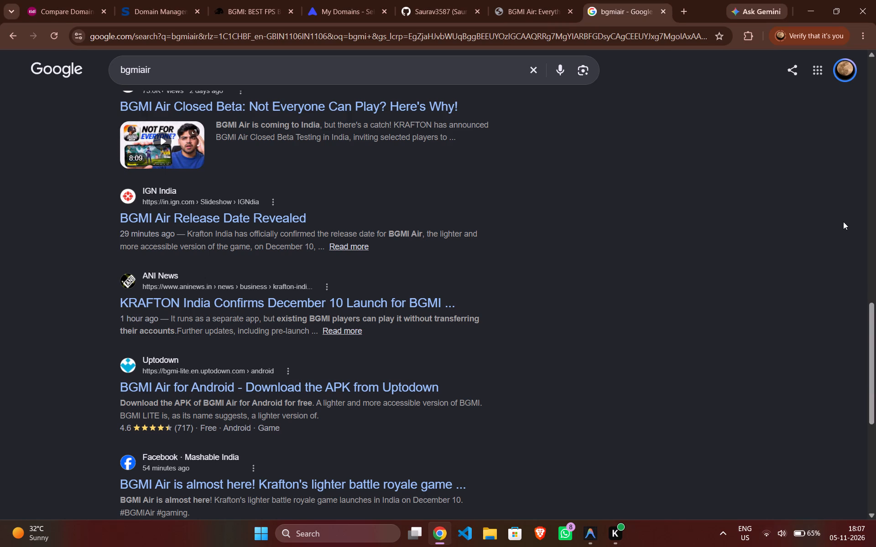
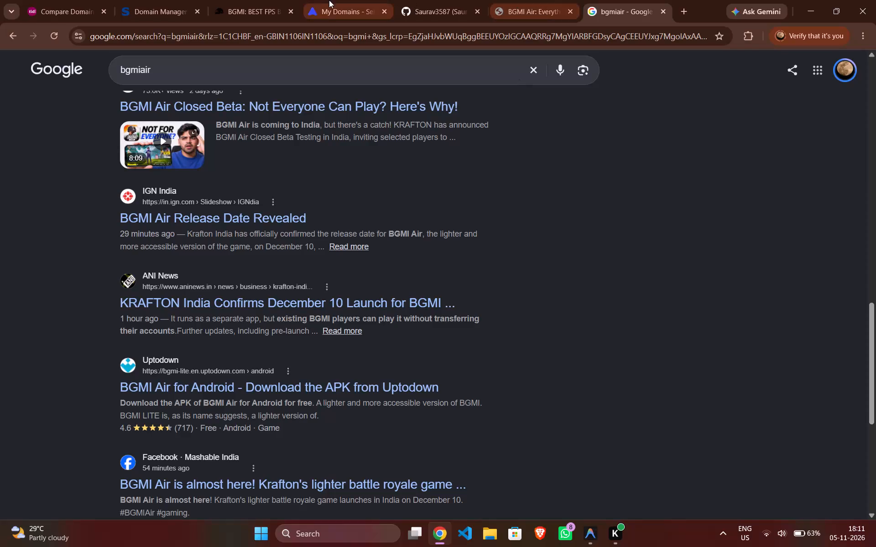
Switch to the Spaceship SellerHub domains page and open the pricing settings for battlegroundsmobileindiaair.com.
left_click(331, 2)
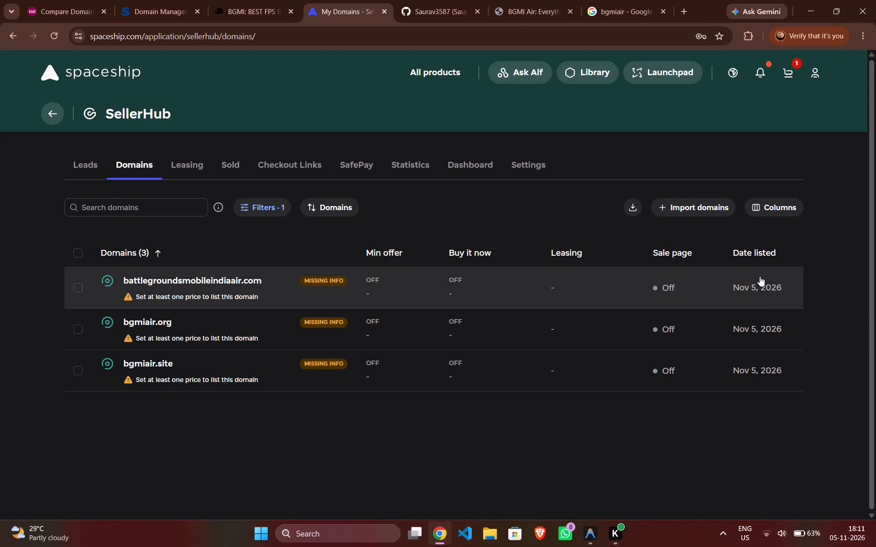
left_click(504, 289)
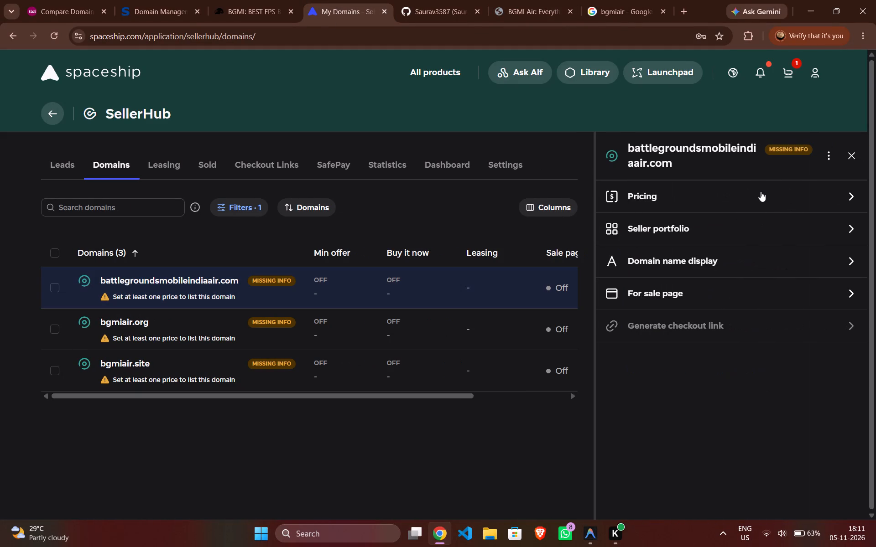
left_click(761, 191)
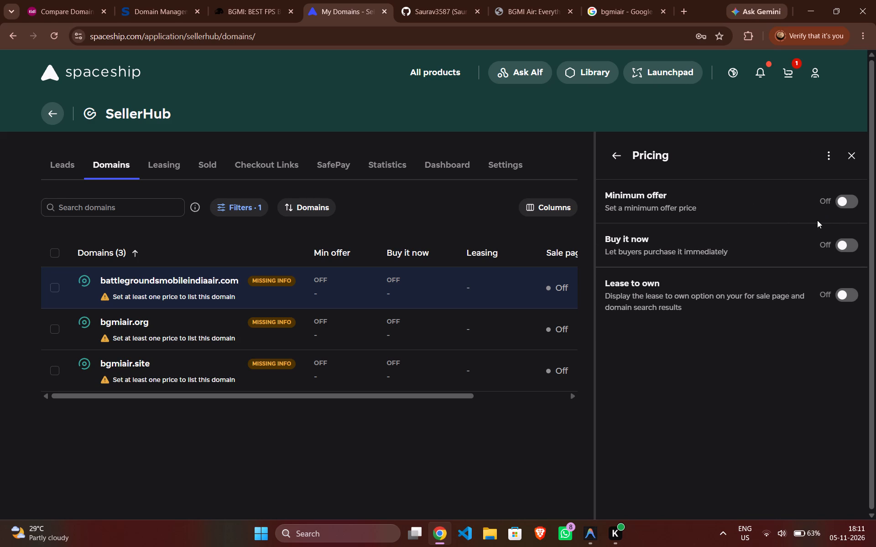
Turn on the minimum offer for battlegroundsmobileindiaair.com and select its offer amount for editing.
left_click(845, 203)
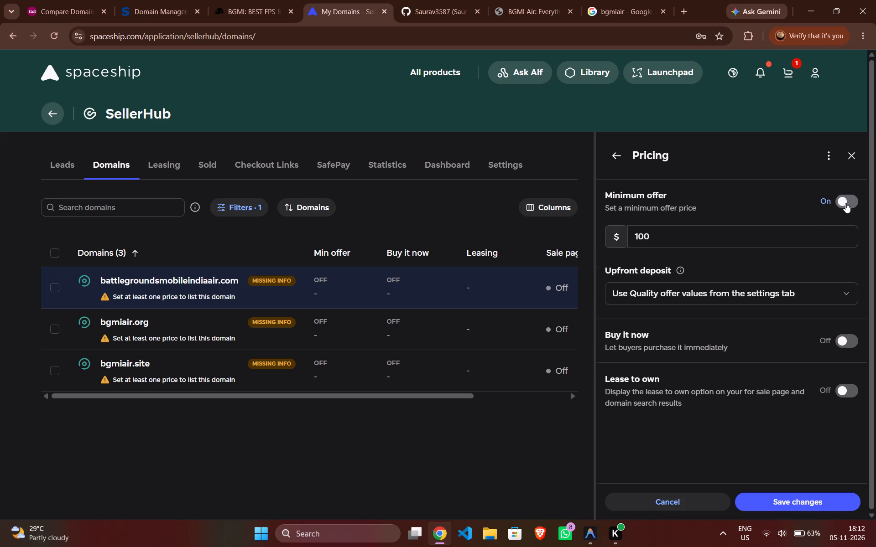
left_click_drag(740, 246, 625, 245)
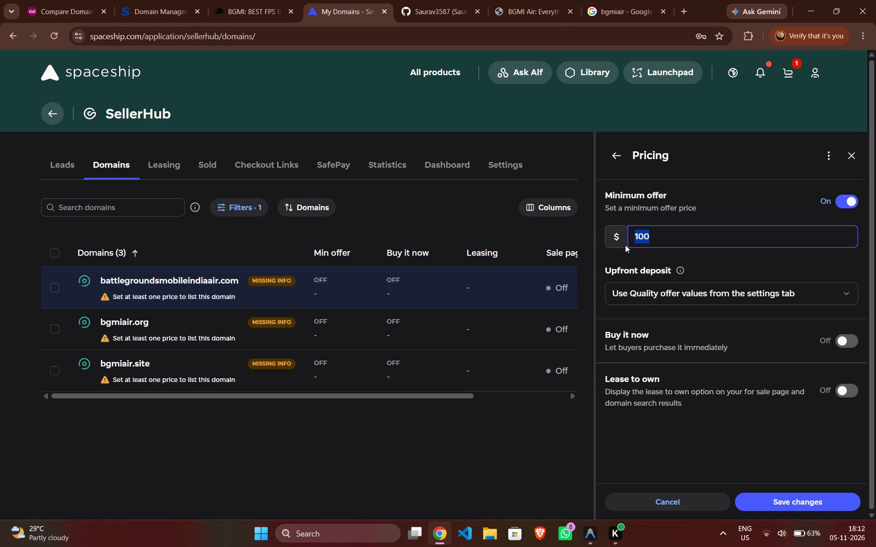
left_click_drag(625, 245, 622, 246)
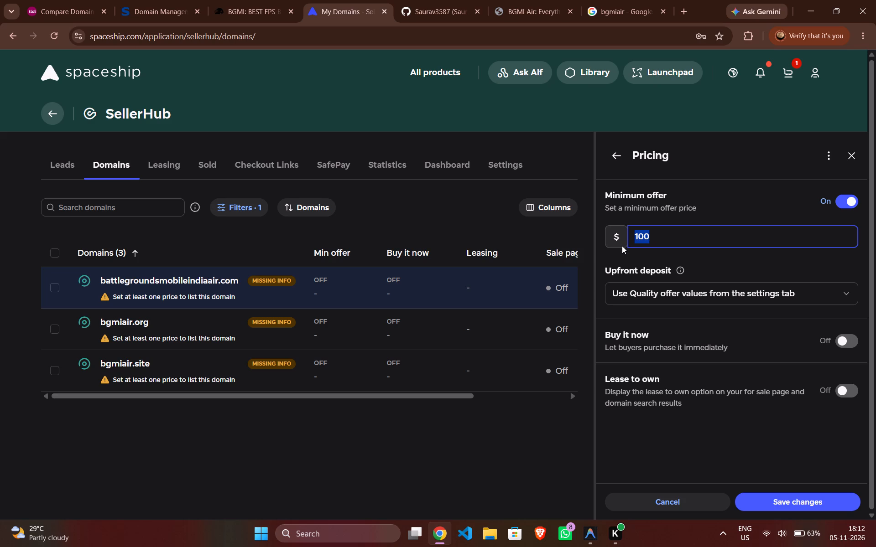
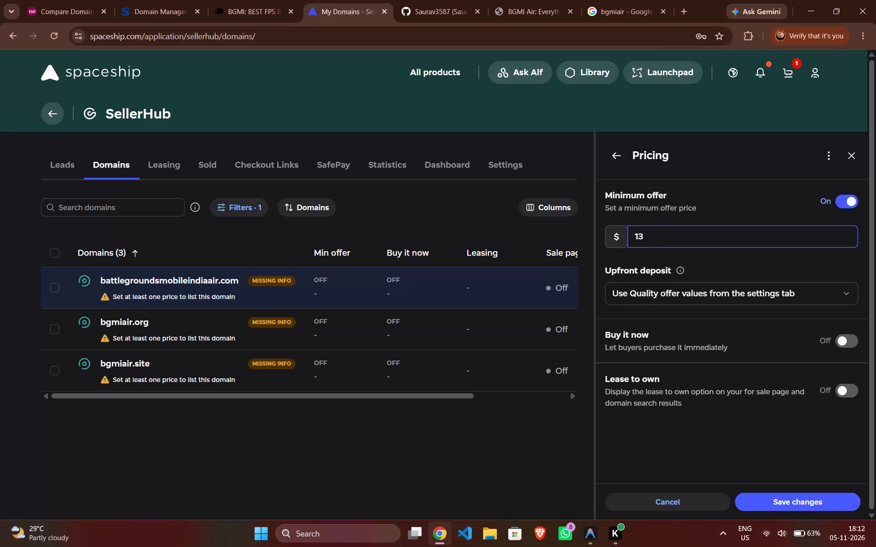
Set the minimum offer to $1,376 with a $20 upfront deposit mandatory for all, and save the pricing.
type("76")
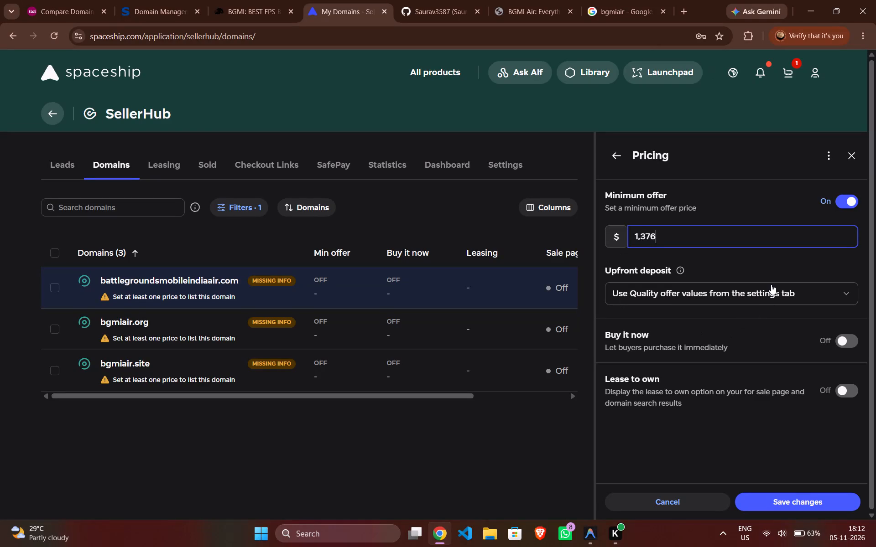
left_click(764, 288)
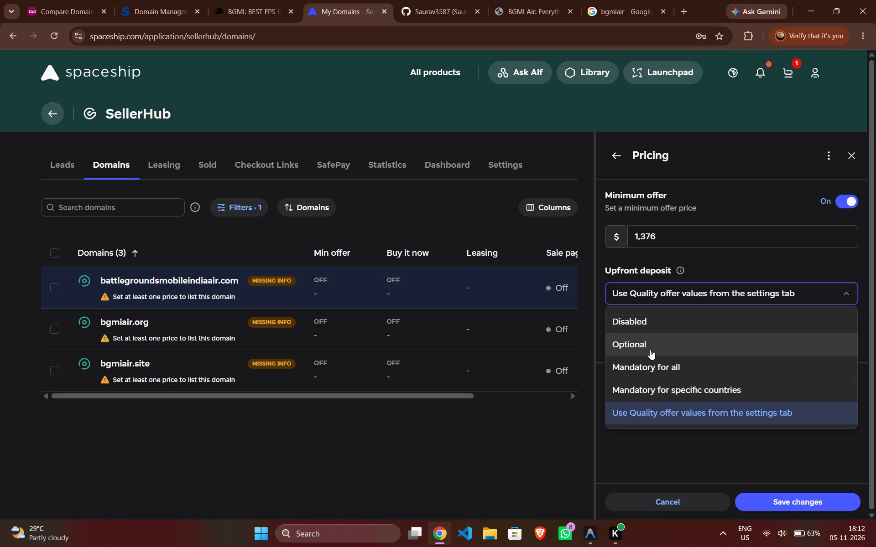
left_click(644, 366)
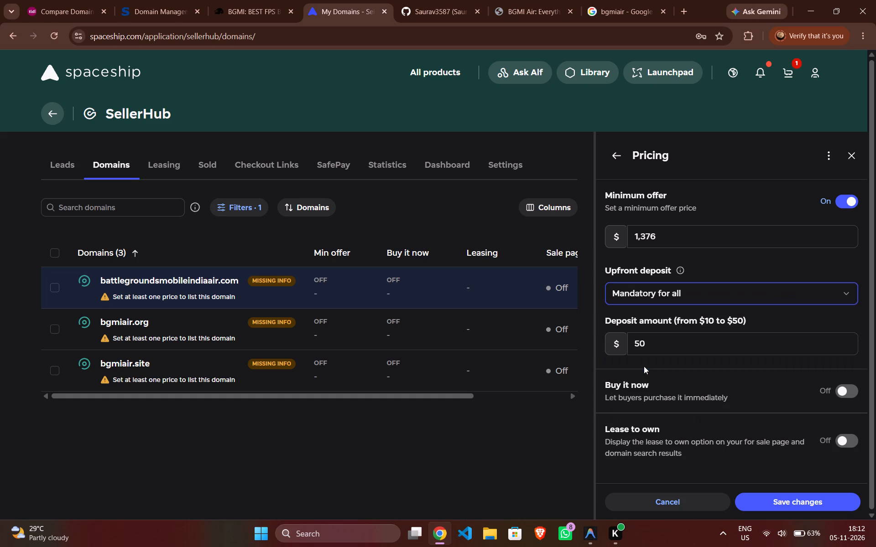
left_click_drag(688, 344, 609, 356)
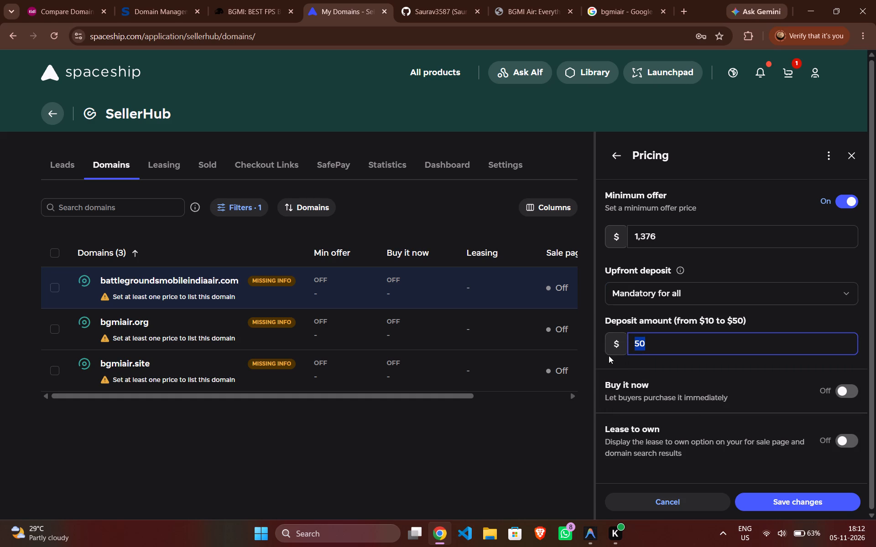
left_click_drag(609, 356, 609, 357)
type("20")
scroll(758, 328, "down", 2)
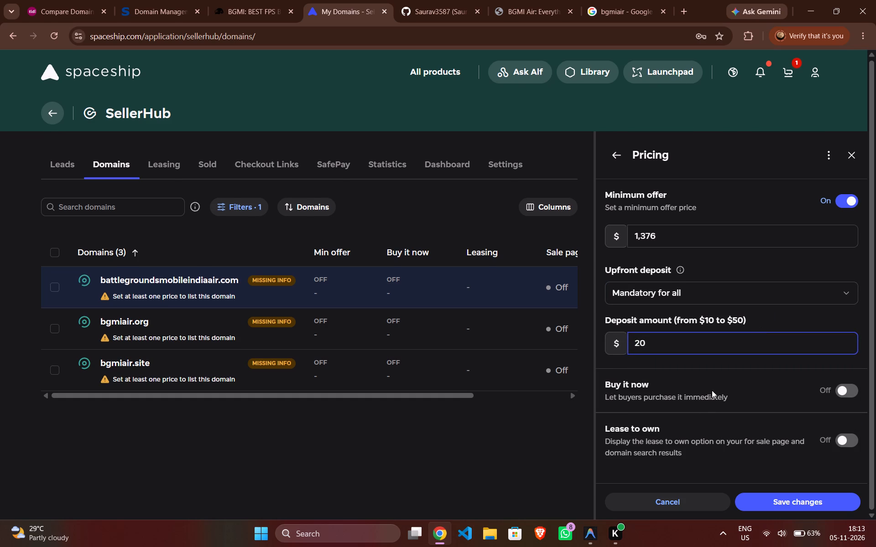
left_click(781, 500)
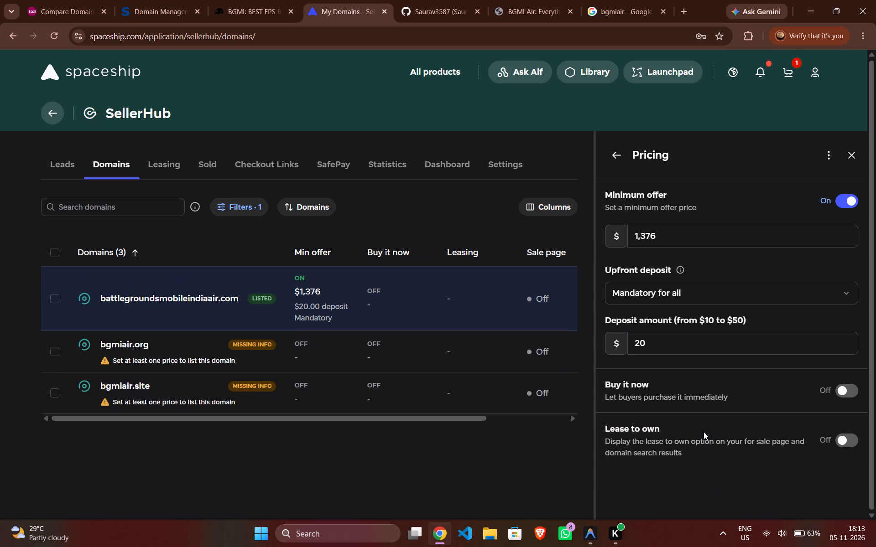
Review the domain's other listing settings, from seller portfolio through checkout link generation, including the commission split options.
left_click(617, 150)
left_click(732, 233)
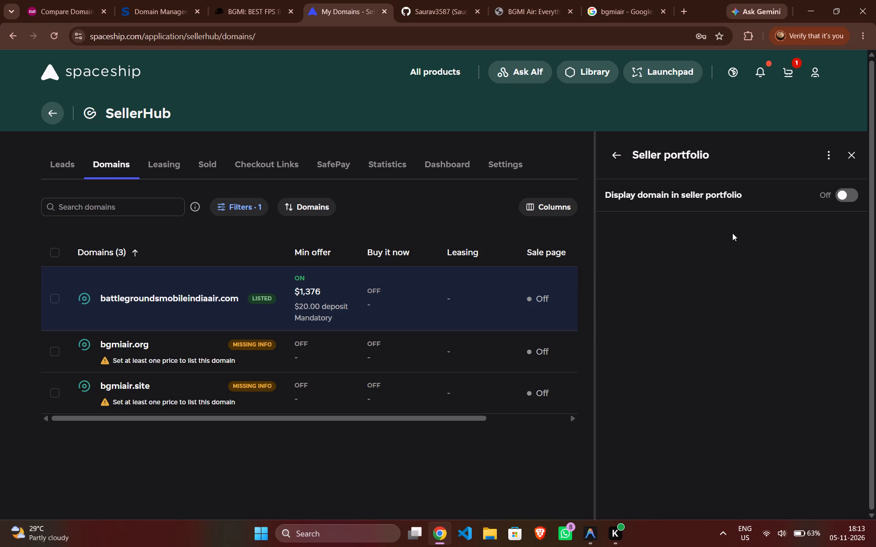
left_click(612, 162)
left_click(699, 269)
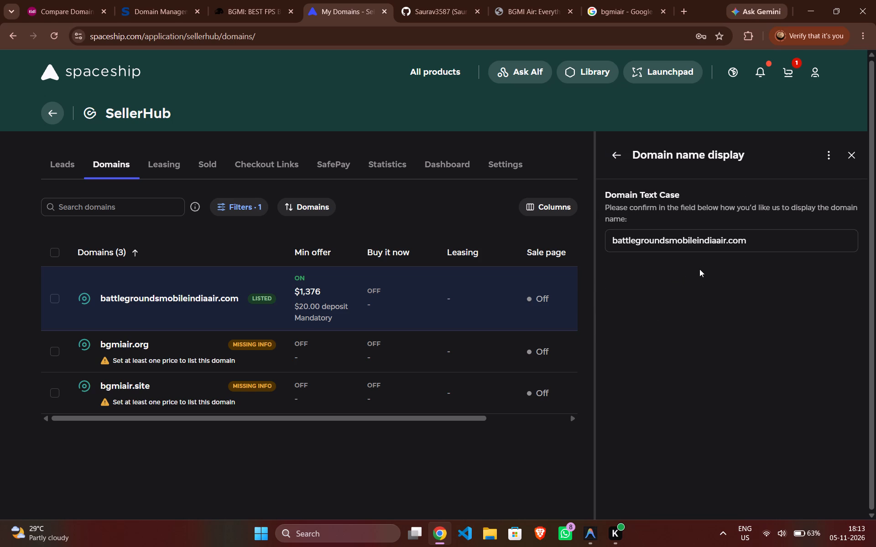
left_click(620, 157)
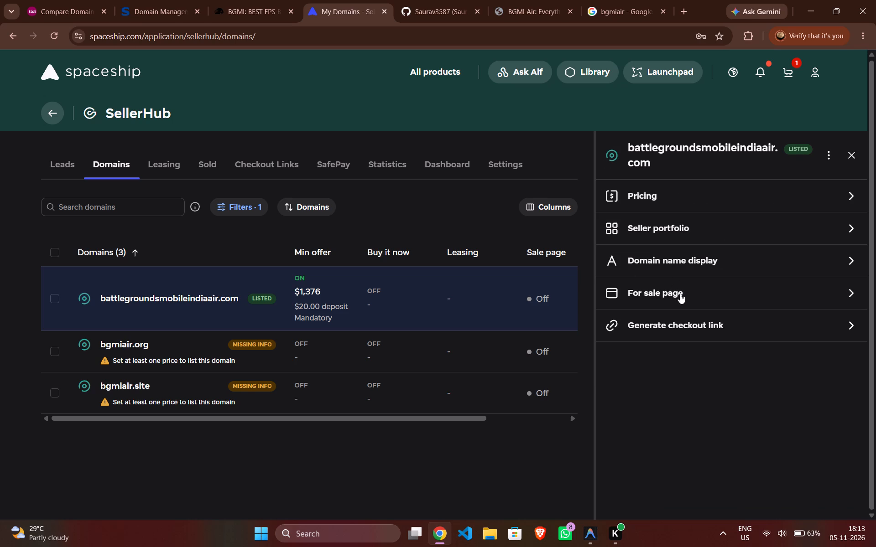
left_click(680, 294)
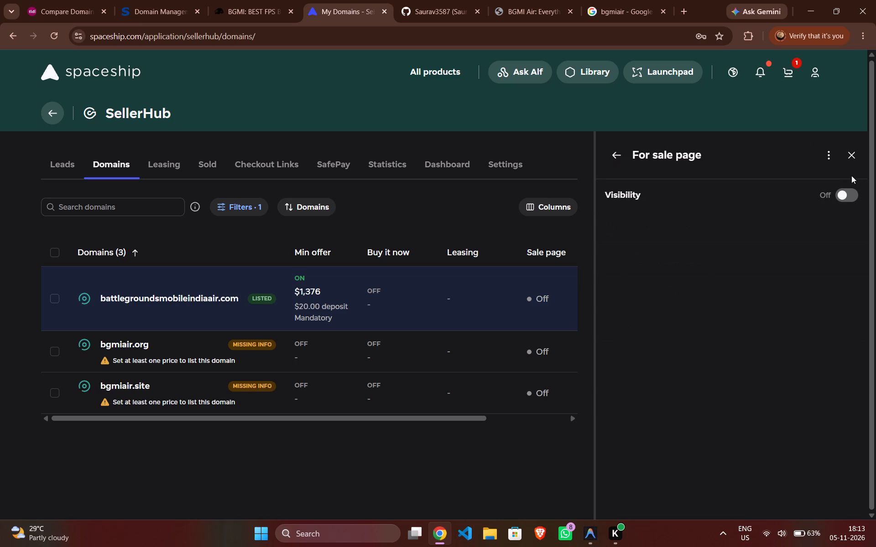
left_click(617, 153)
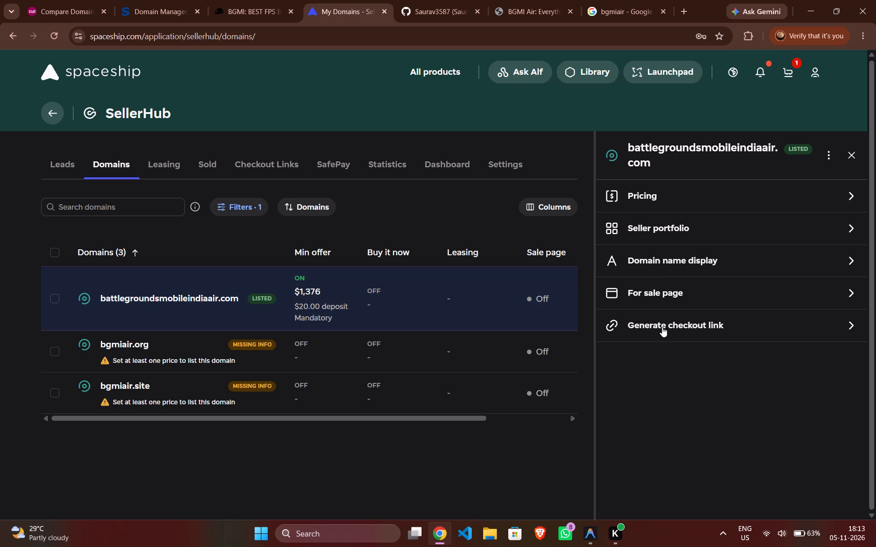
left_click(662, 327)
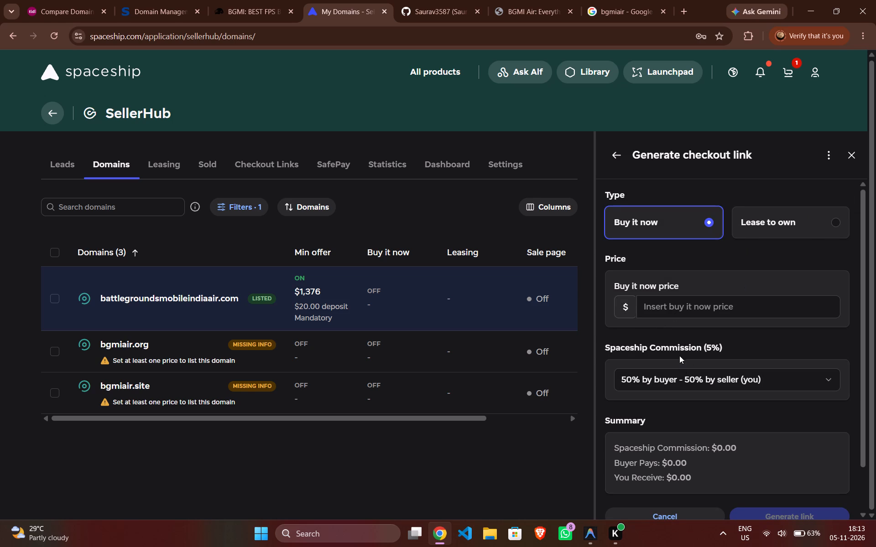
left_click(694, 375)
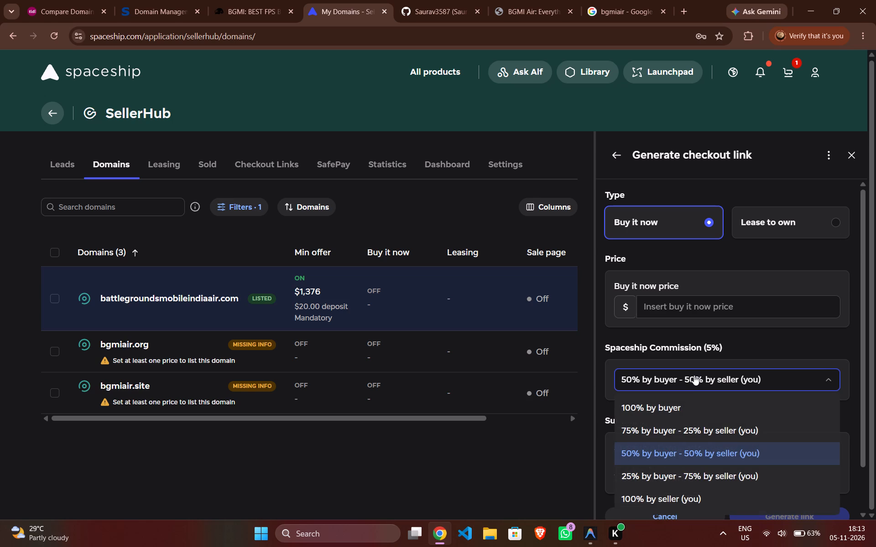
scroll(694, 375, "down", 1)
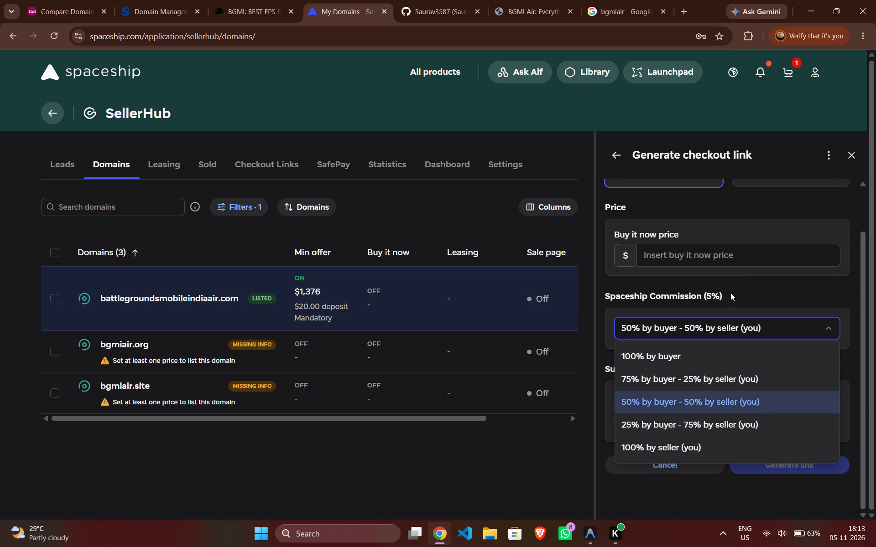
left_click(730, 293)
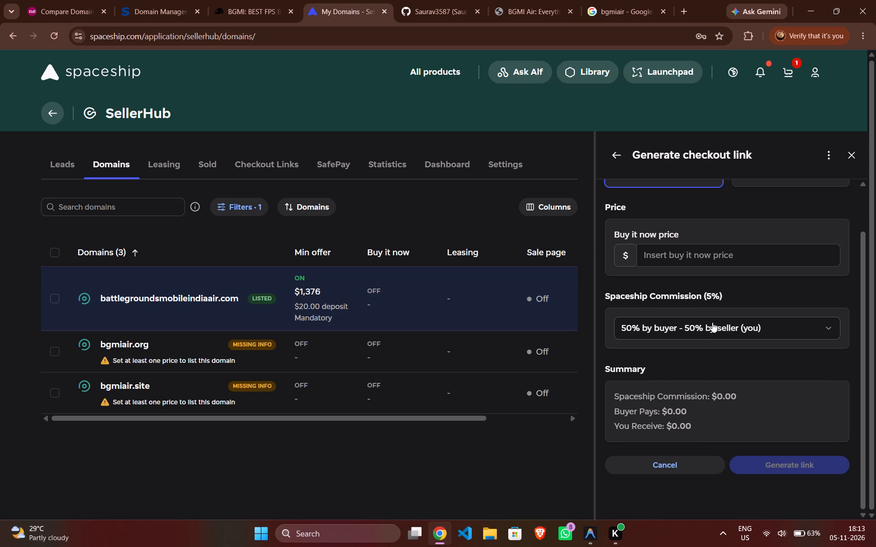
scroll(712, 322, "up", 1)
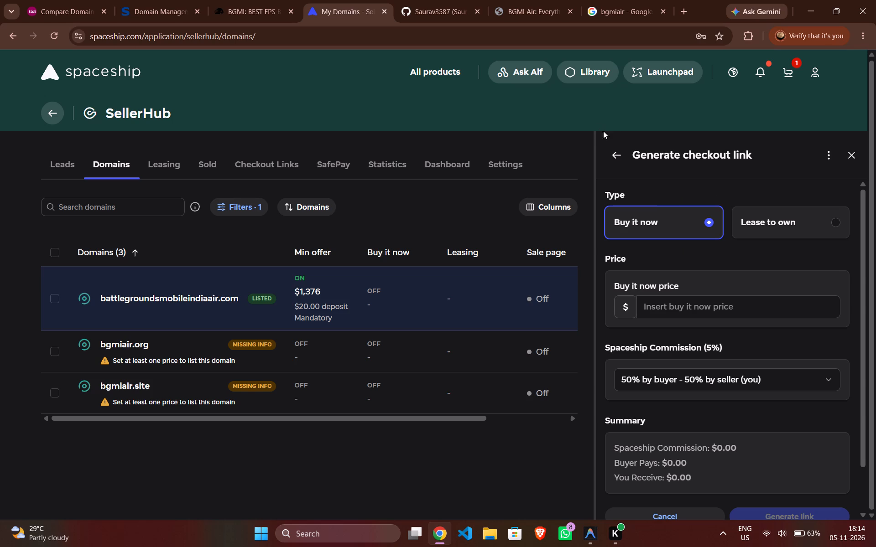
left_click(615, 155)
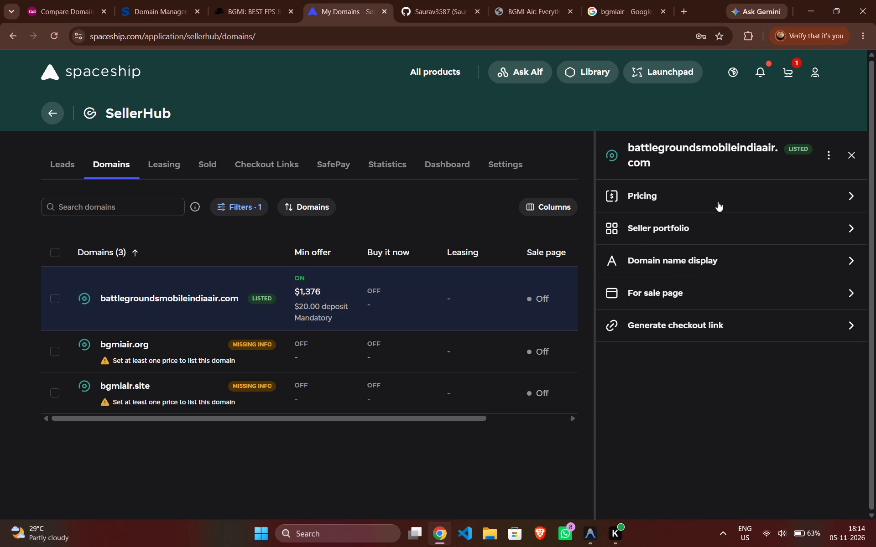
Set the upfront deposit amount for battlegroundsmobileindiaair.com to $50, save the pricing and return to the domain's settings overview.
left_click(720, 200)
left_click_drag(667, 346, 593, 363)
type("50")
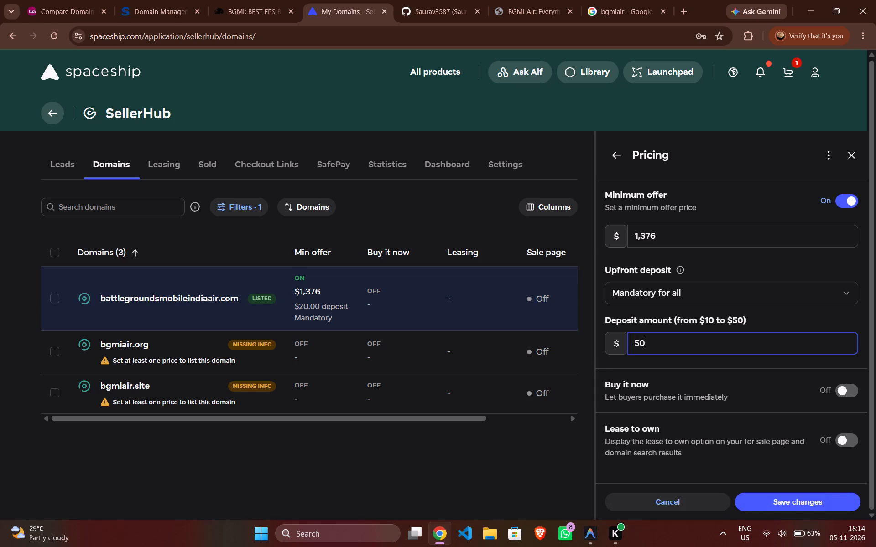
left_click(819, 499)
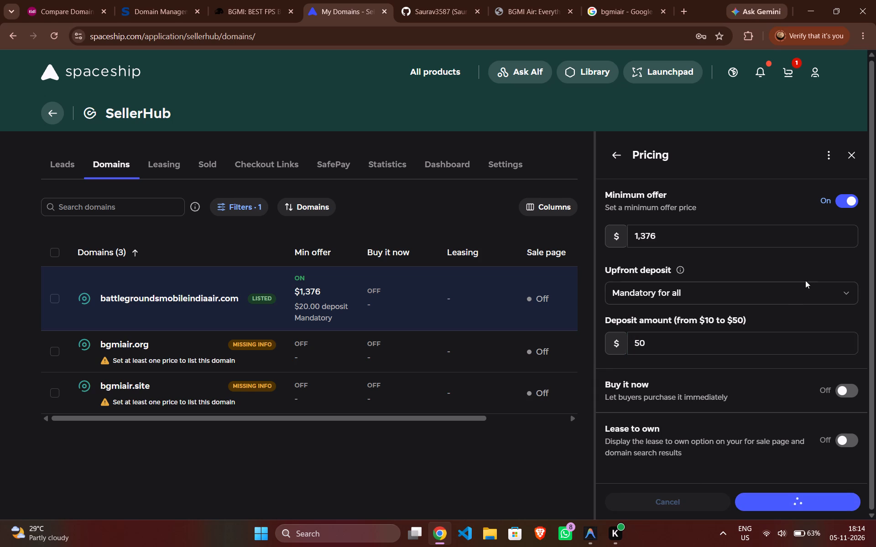
left_click(620, 159)
Check the account's notifications.
left_click(766, 69)
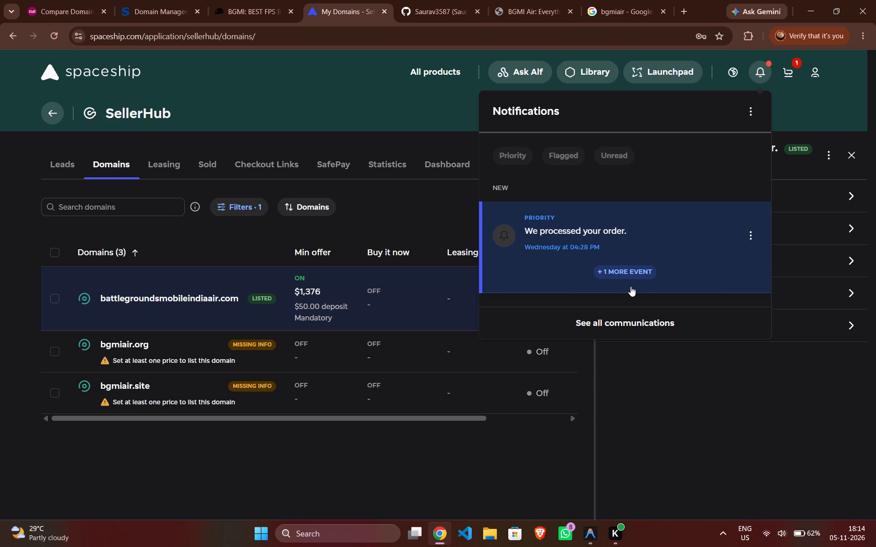
scroll(631, 286, "down", 2)
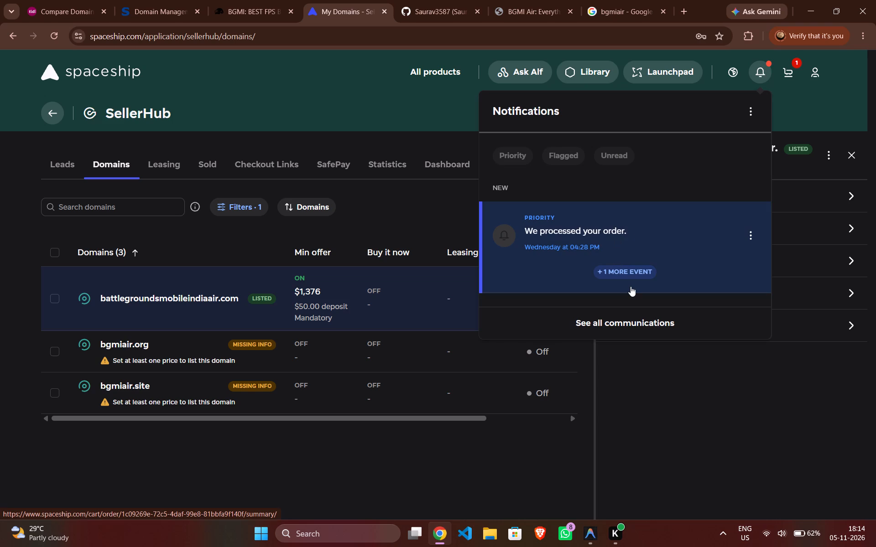
left_click(686, 392)
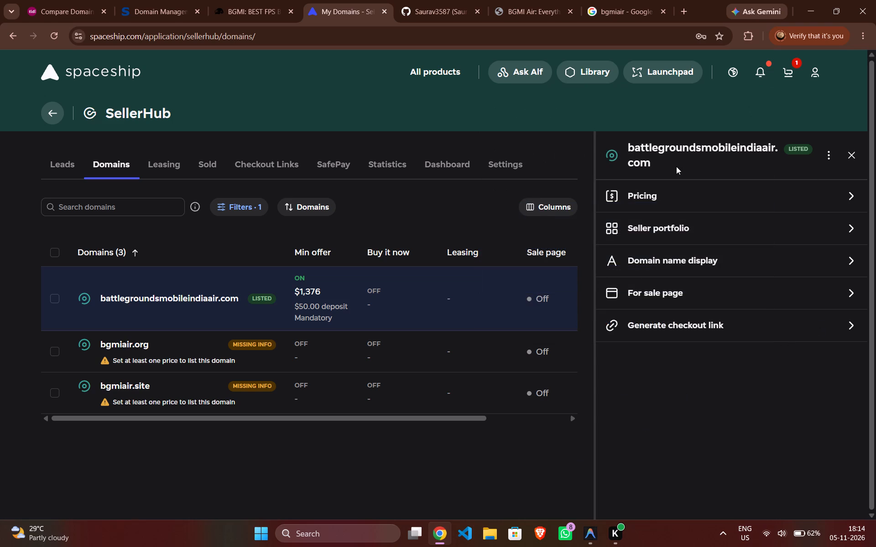
Look through SellerHub's Leads, Leasing and Sold sections.
left_click(65, 162)
left_click(189, 161)
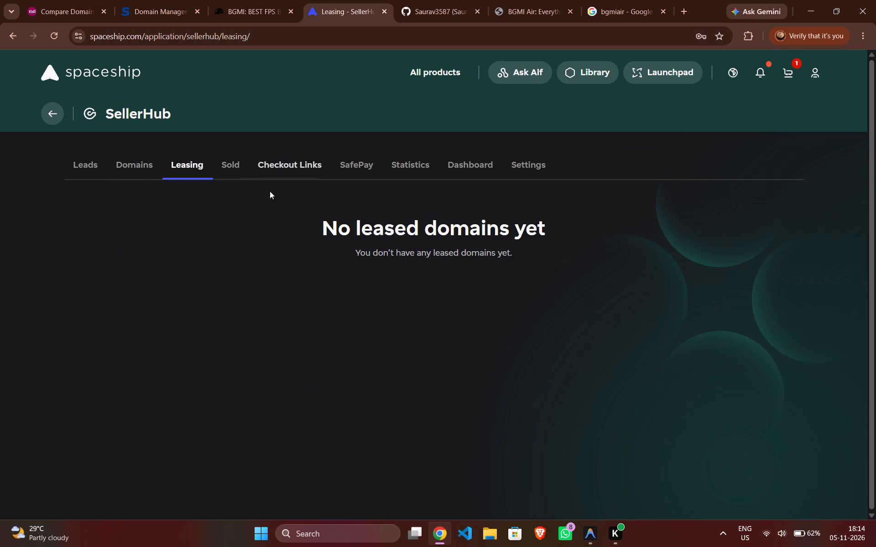
left_click(229, 163)
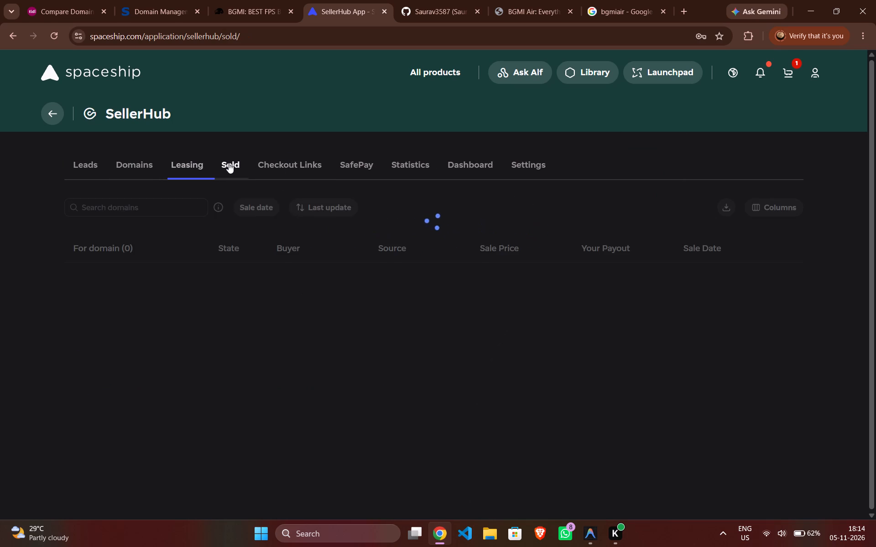
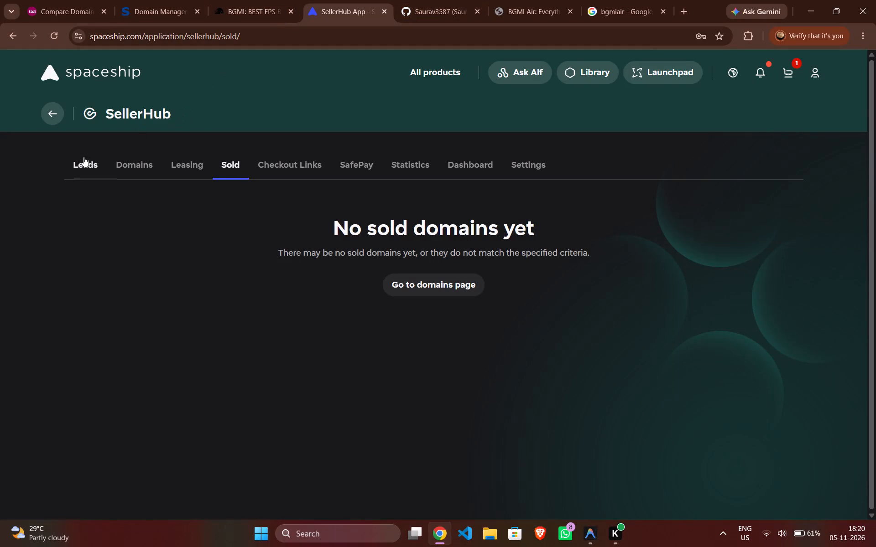
Recheck SellerHub's domain list and leads, and review the pricing of battlegroundsmobileindiaair.com, including the available upfront deposit options.
left_click(135, 160)
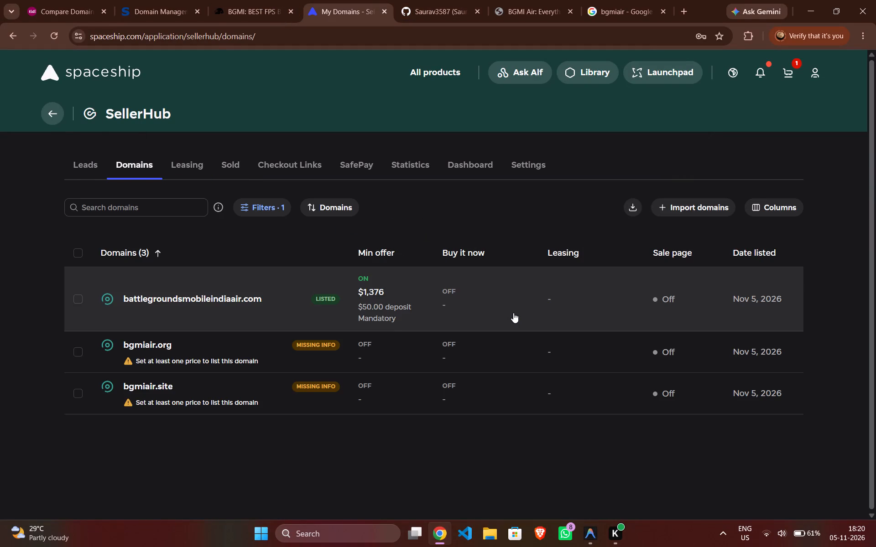
left_click(82, 173)
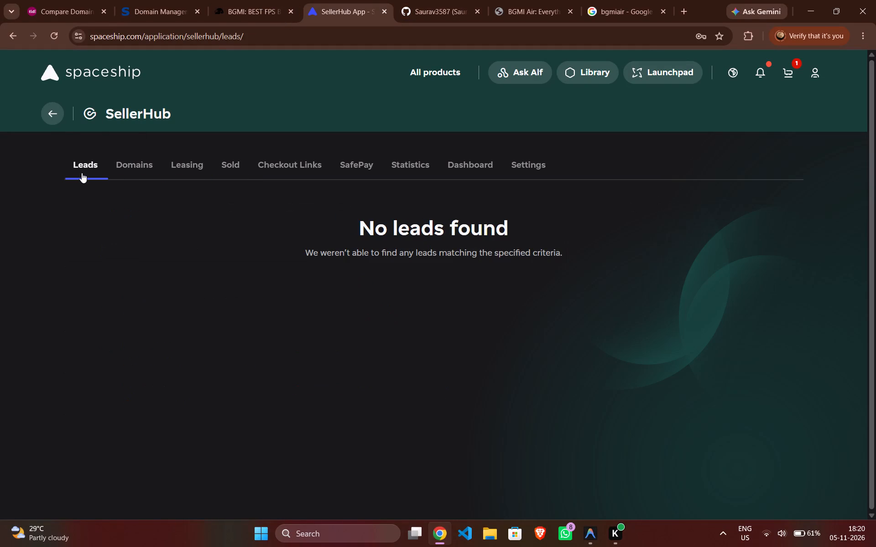
left_click(139, 165)
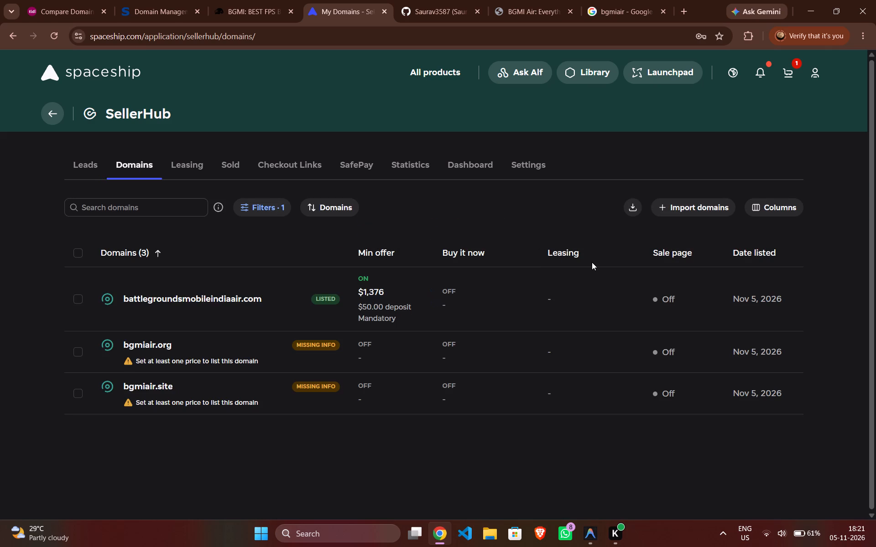
left_click(537, 298)
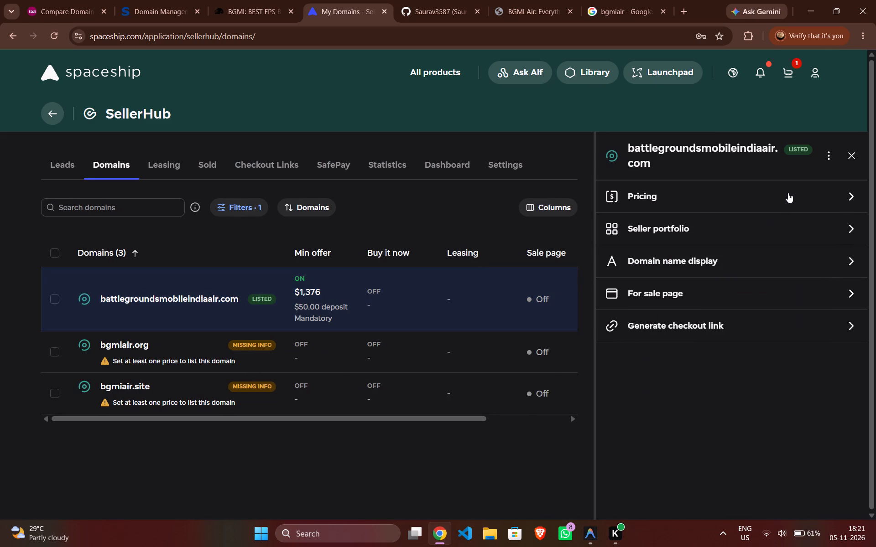
left_click(788, 193)
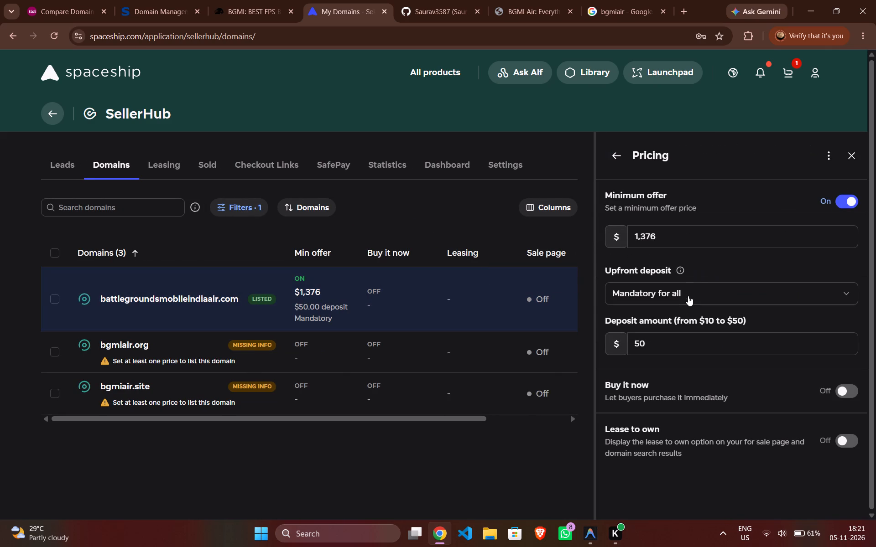
left_click(705, 290)
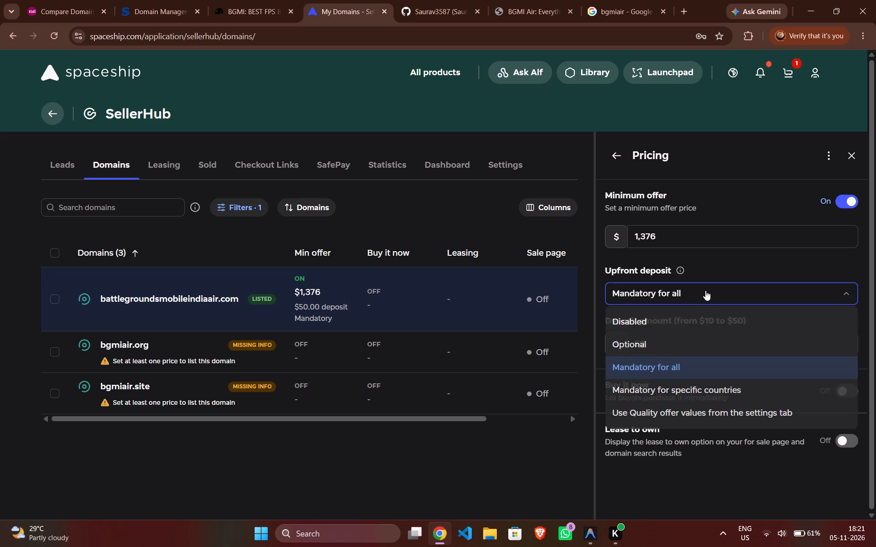
left_click(705, 290)
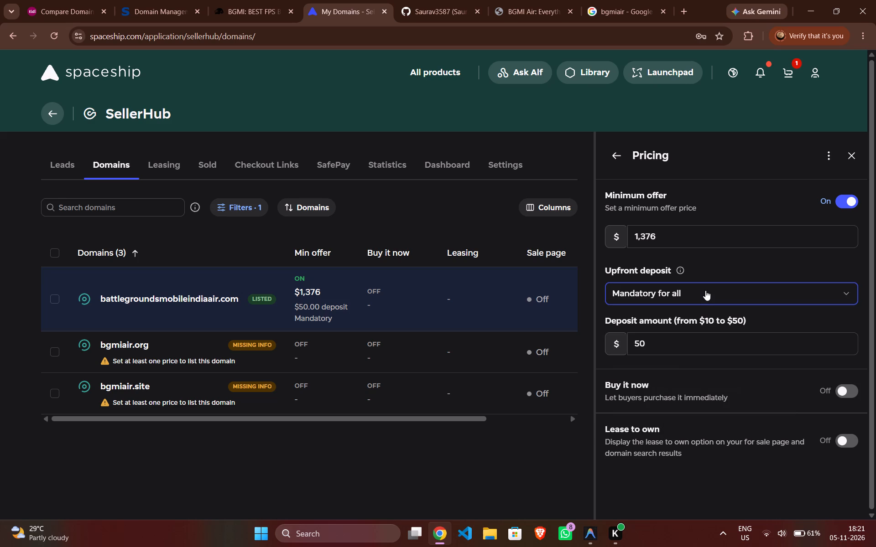
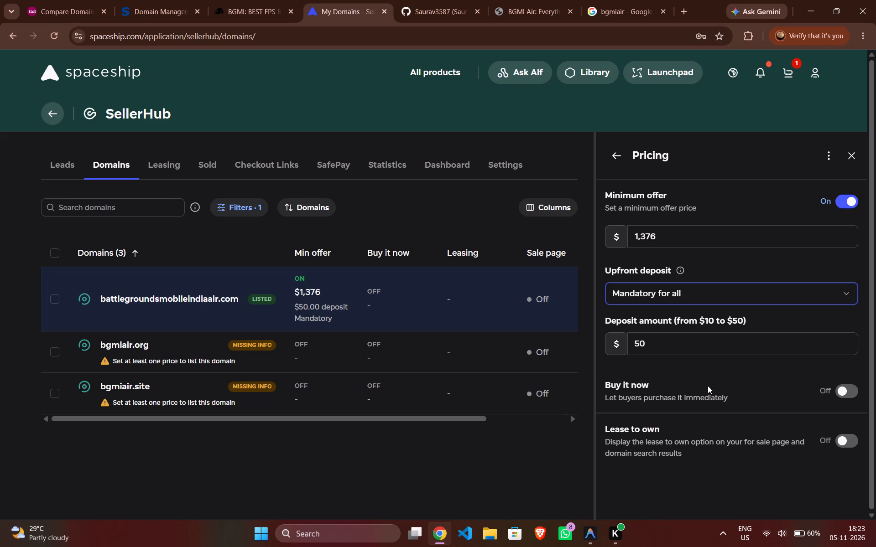
Enable Buy it now for battlegroundsmobileindiaair.com at $1,500 and save the pricing changes.
left_click(847, 388)
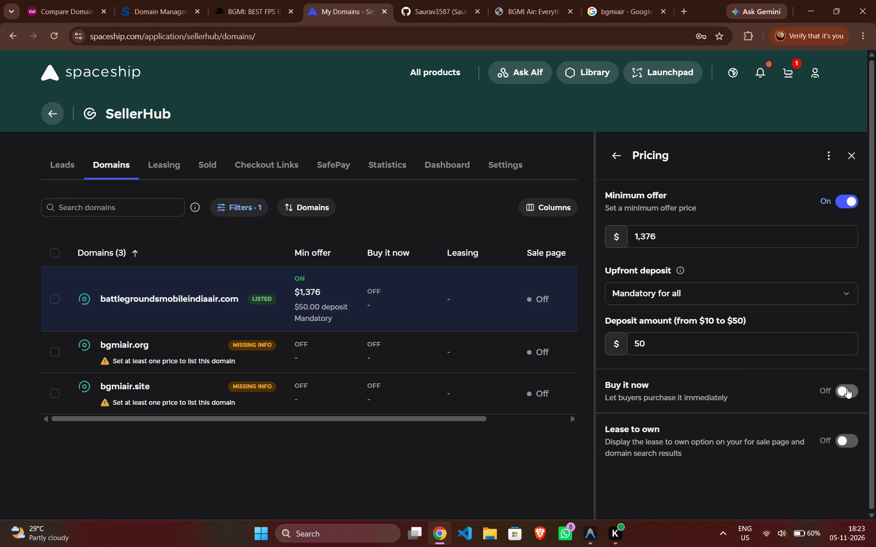
scroll(723, 411, "down", 1)
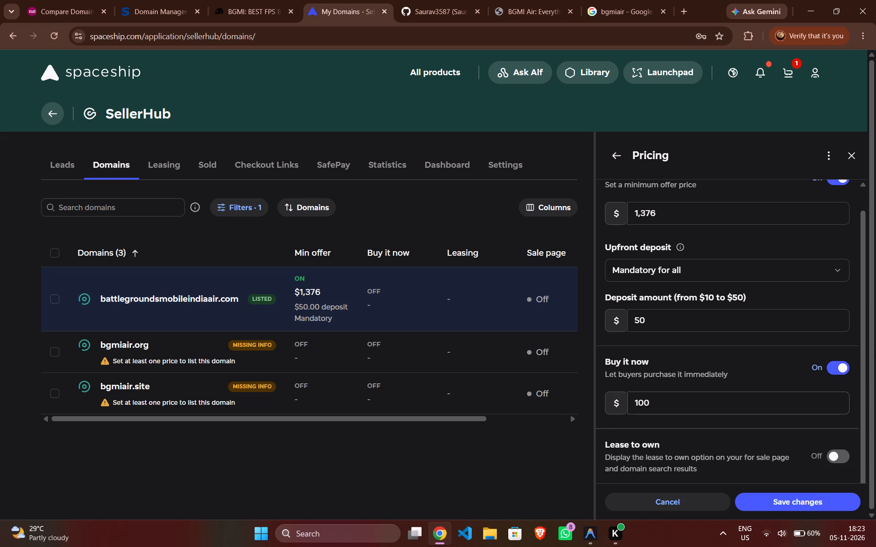
scroll(669, 403, "up", 1)
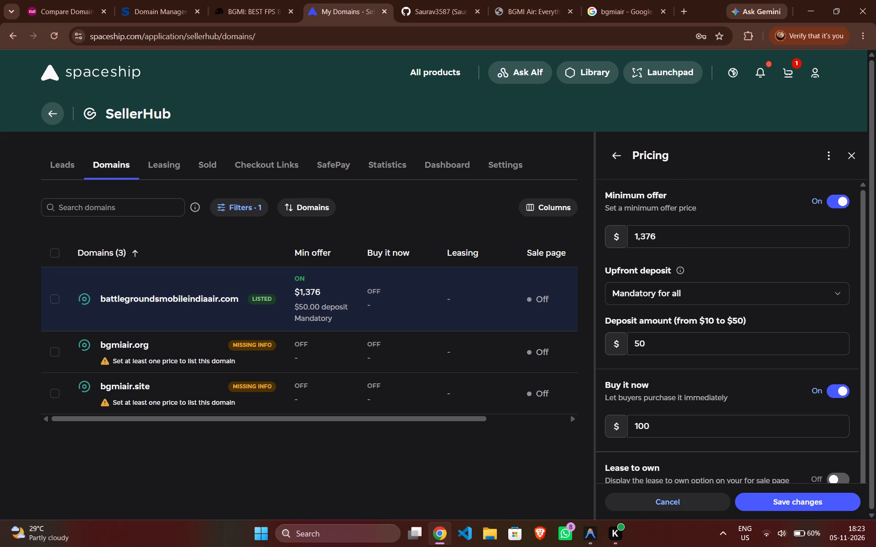
left_click_drag(650, 426, 593, 437)
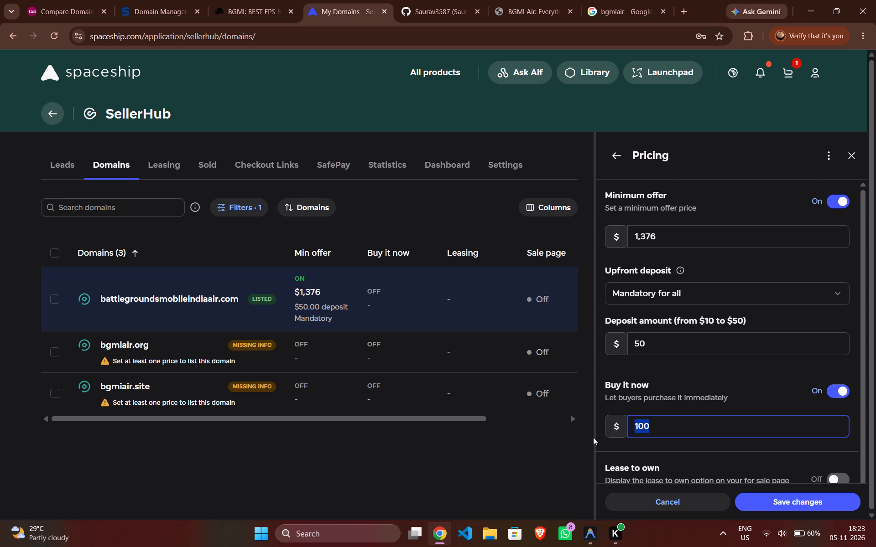
type("1500")
scroll(681, 433, "down", 3)
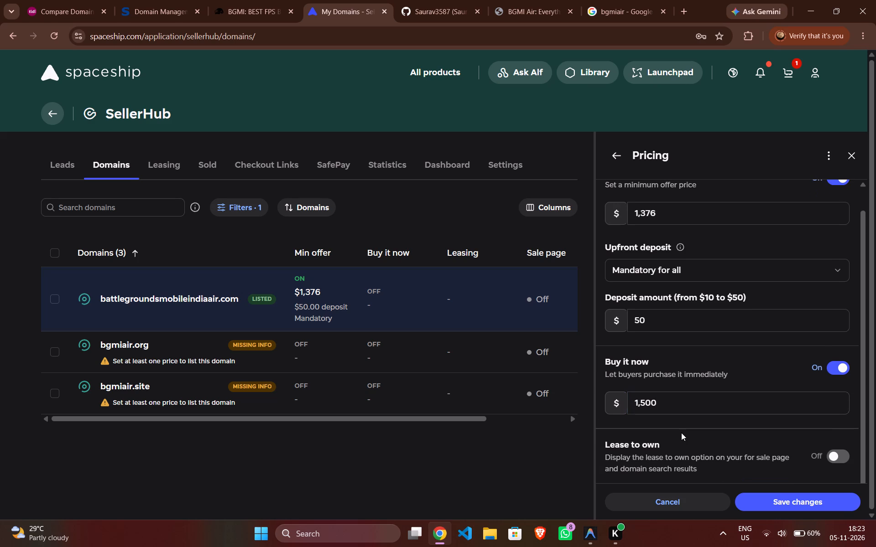
left_click(760, 505)
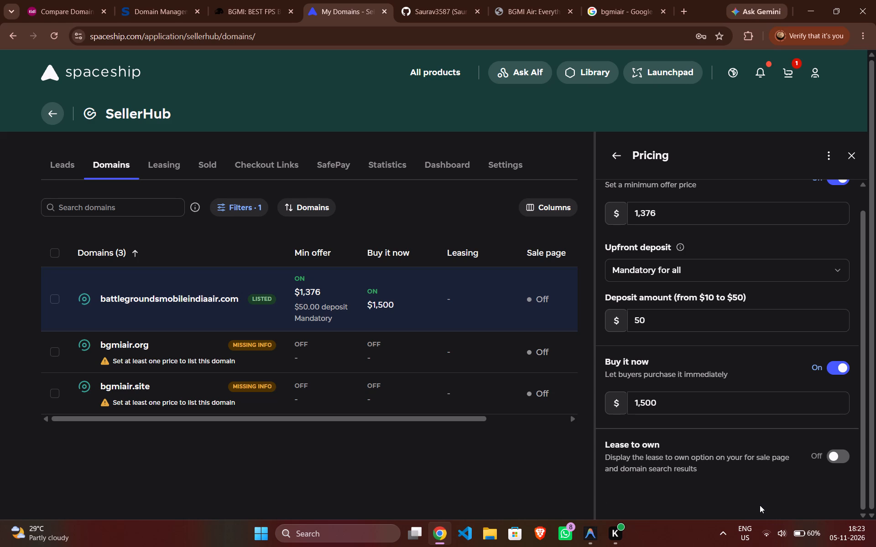
Disable the upfront deposit for battlegroundsmobileindiaair.com, set its minimum offer to $1,000, and save the pricing changes.
left_click(752, 278)
left_click(685, 299)
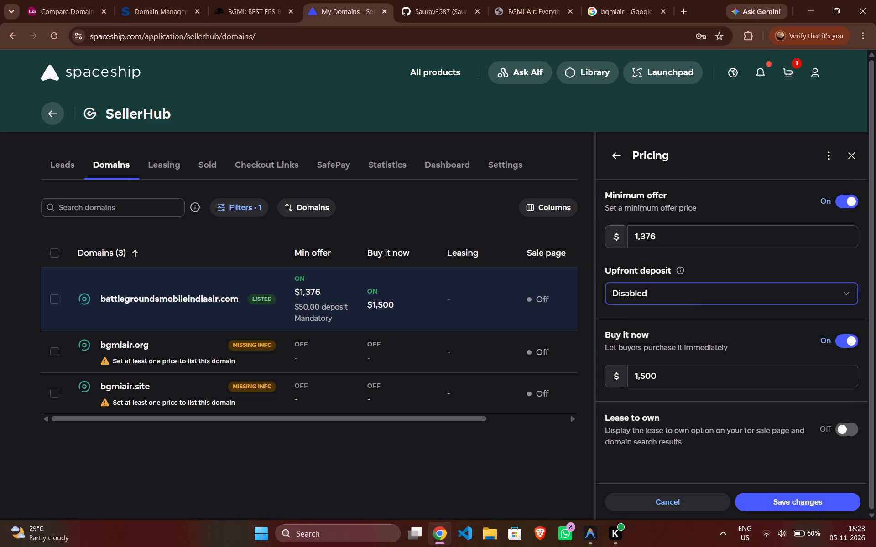
scroll(759, 379, "up", 2)
left_click_drag(689, 230, 615, 236)
type("1100")
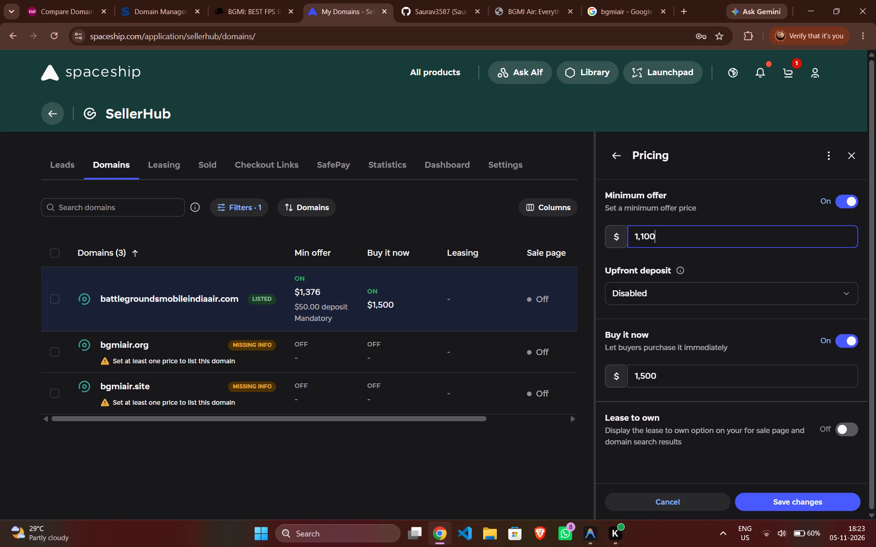
key("BackSpace")
key("BackSpace")
key("BackSpace")
type("000")
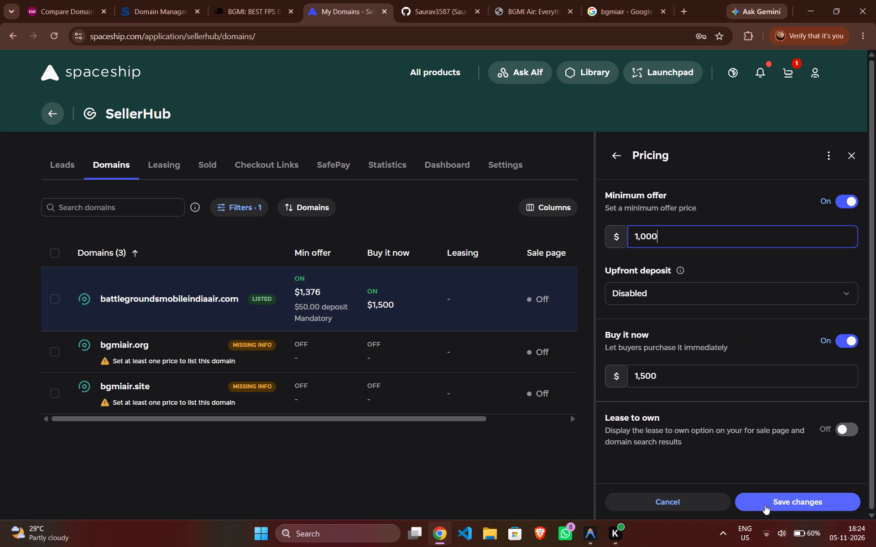
left_click(765, 505)
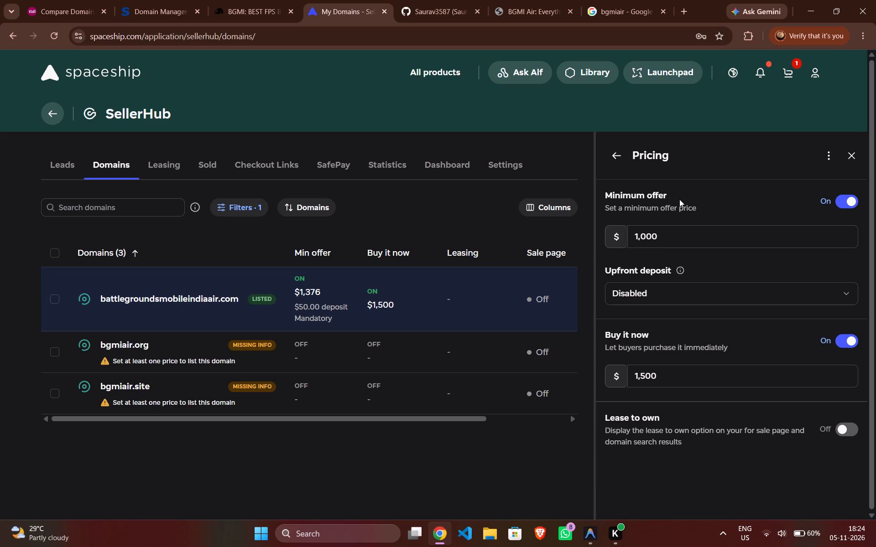
scroll(669, 331, "up", 3)
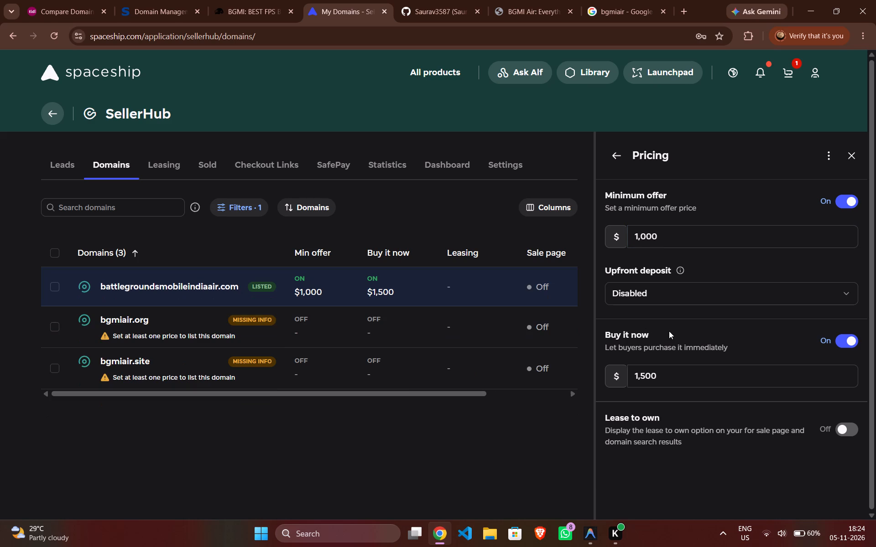
left_click(618, 151)
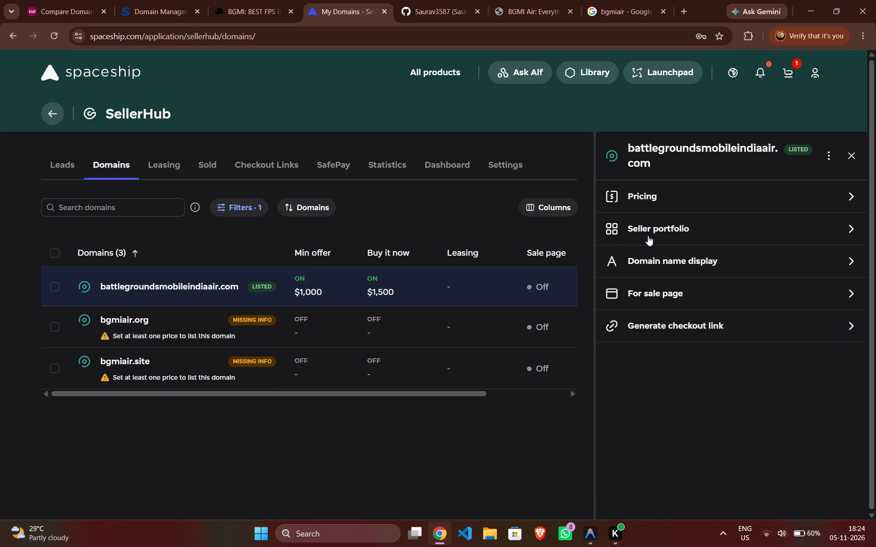
Review the seller portfolio option, sale page status, pricing and additional listing actions of battlegroundsmobileindiaair.com.
left_click(662, 232)
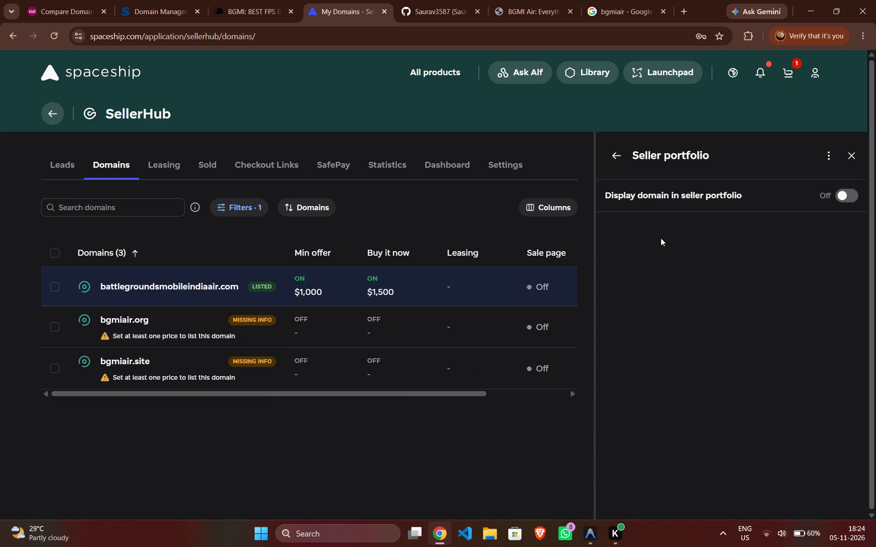
left_click(619, 161)
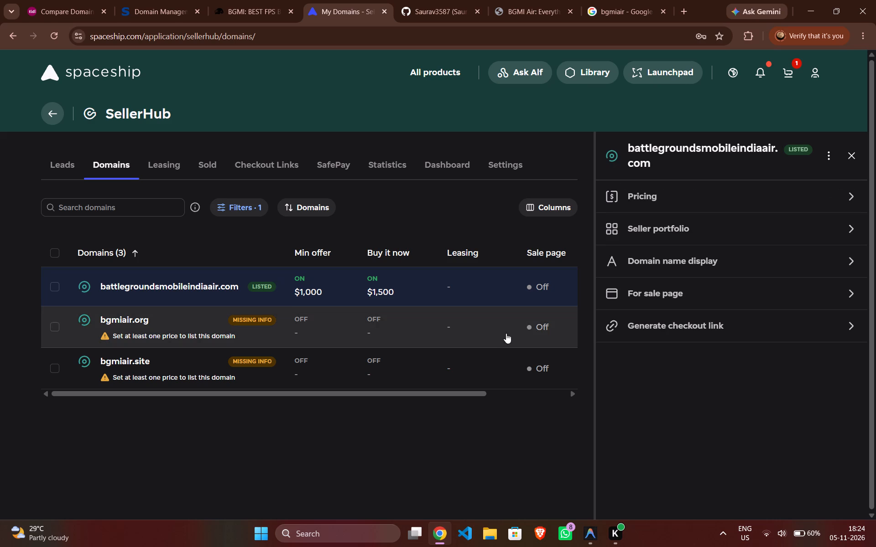
left_click(533, 294)
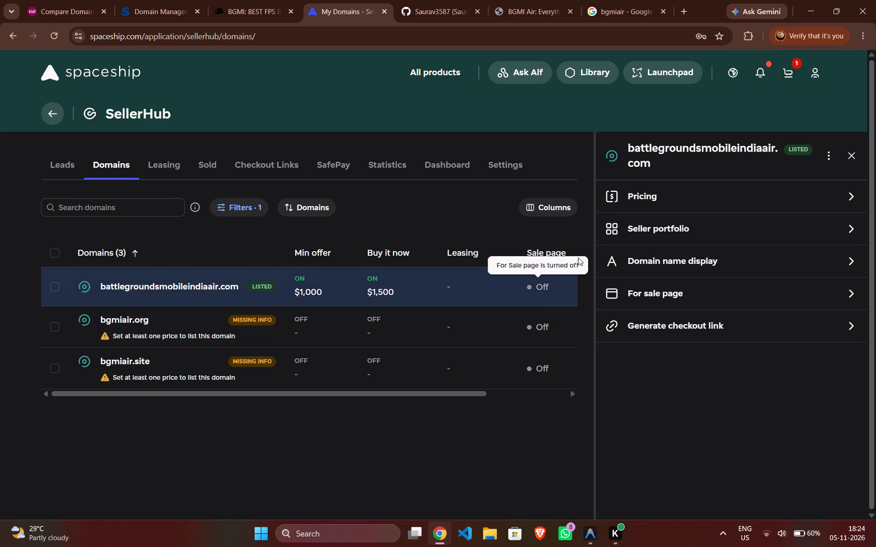
left_click(677, 197)
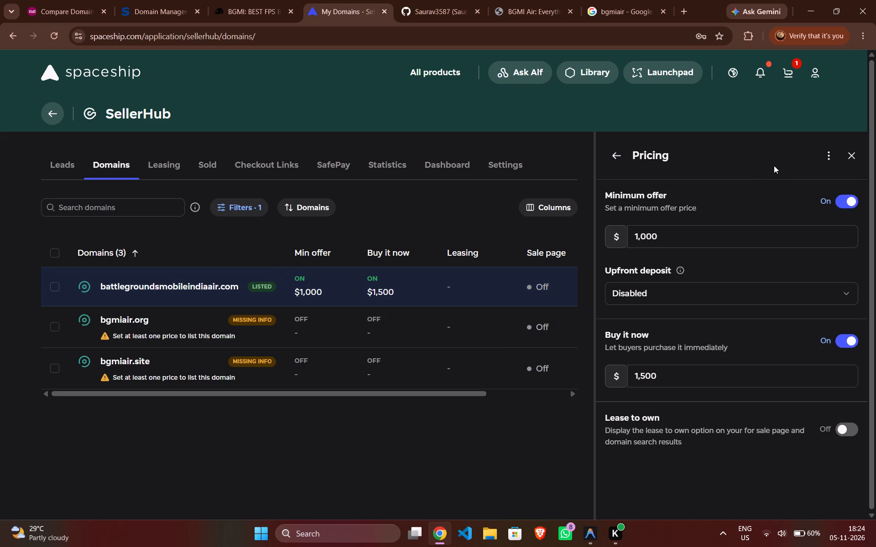
left_click(835, 158)
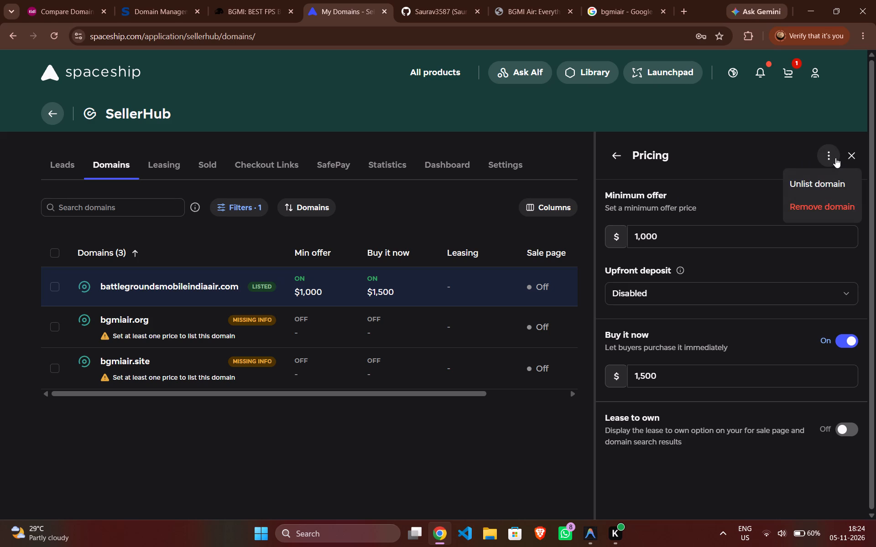
left_click(673, 155)
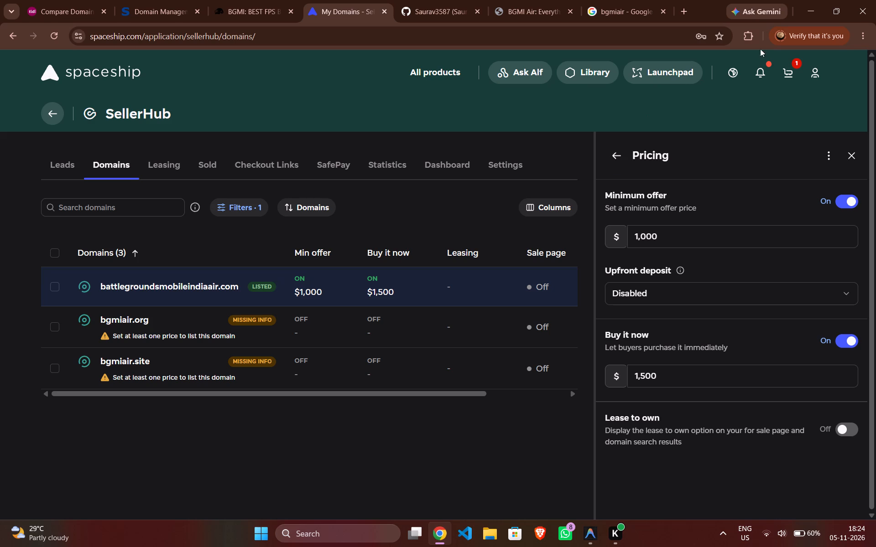
left_click(609, 155)
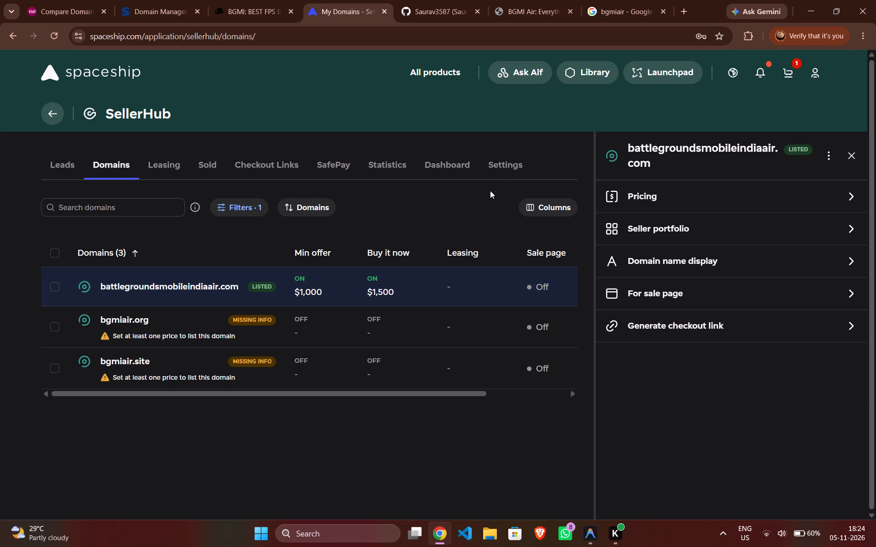
Review the general SellerHub settings, from pricing and quality offer through For Sale page, Seller Portfolio and brokerage.
left_click(501, 167)
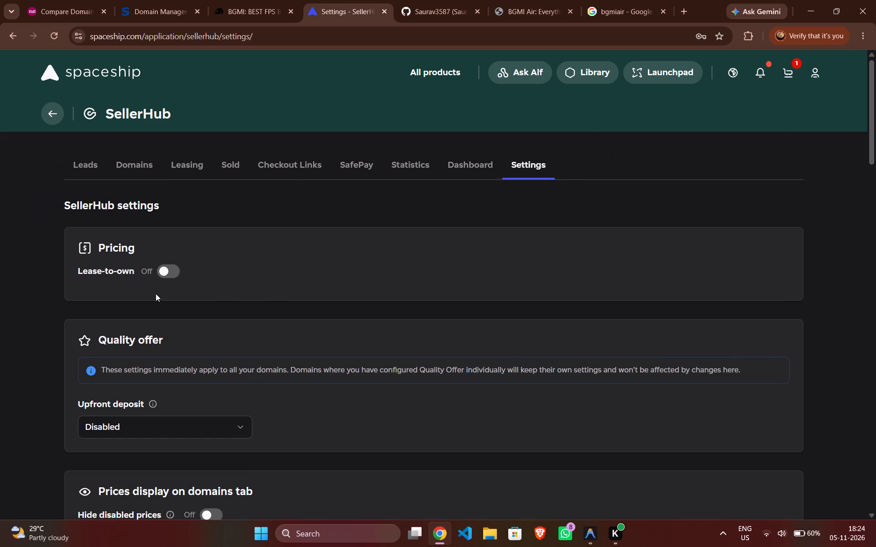
scroll(200, 311, "down", 1)
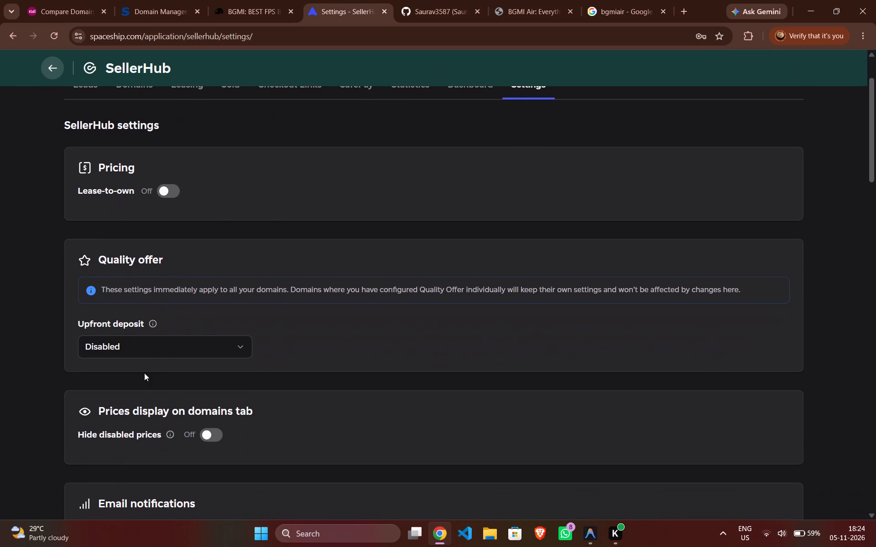
scroll(146, 380, "down", 3)
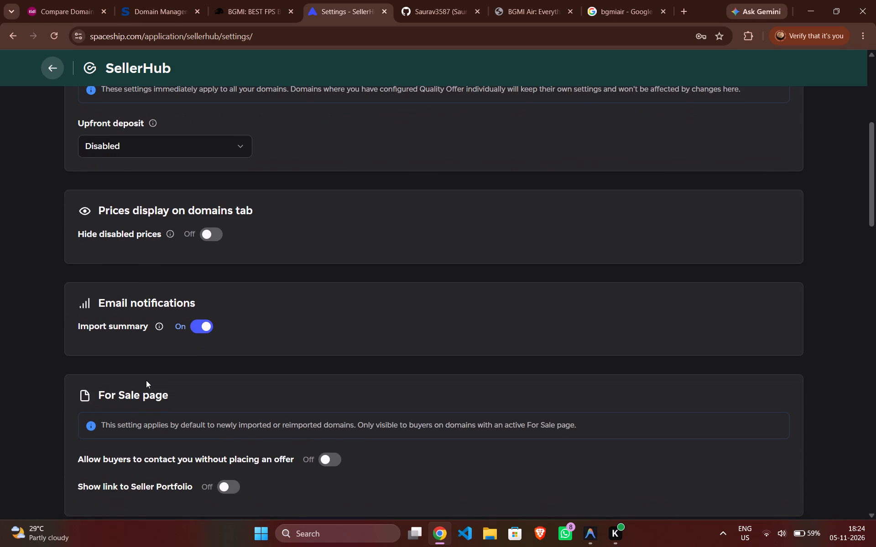
scroll(249, 407, "down", 2)
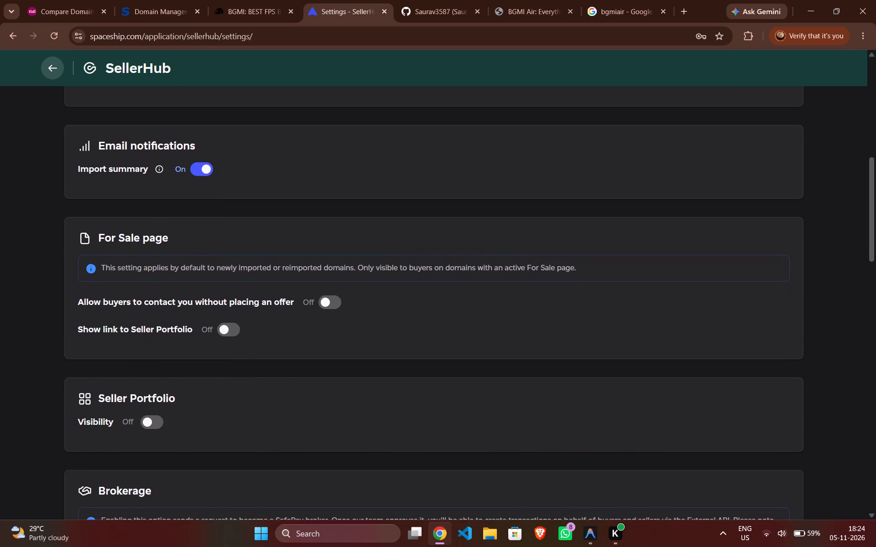
scroll(172, 399, "down", 2)
scroll(172, 399, "up", 6)
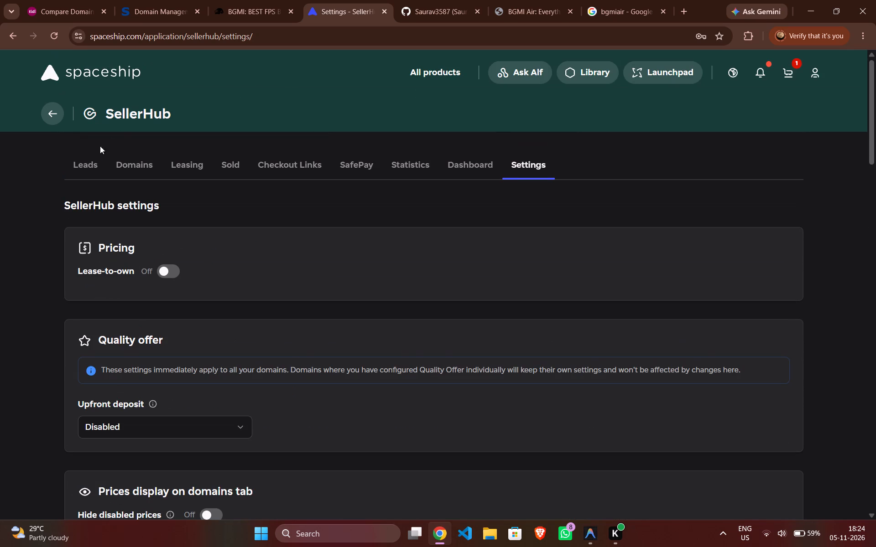
Check SellerHub's leads, and recheck the seller portfolio and pricing settings of battlegroundsmobileindiaair.com.
left_click(84, 164)
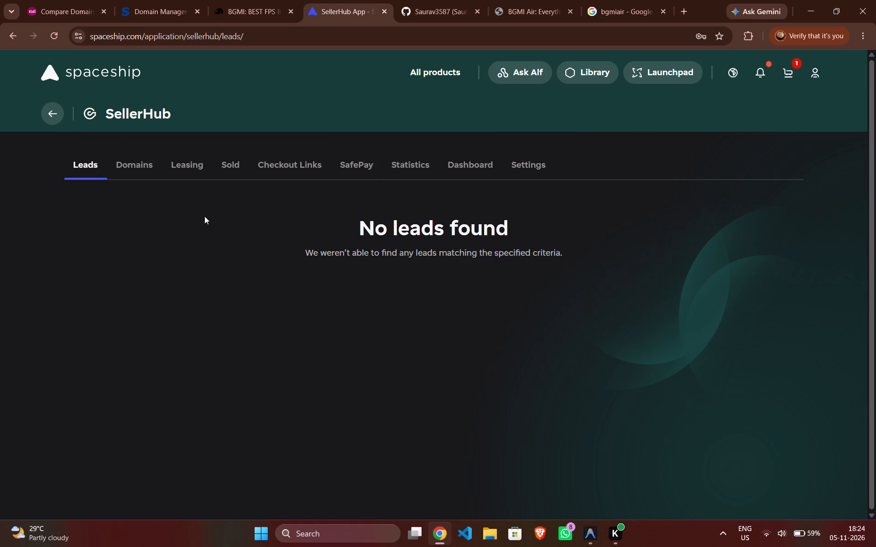
left_click(138, 166)
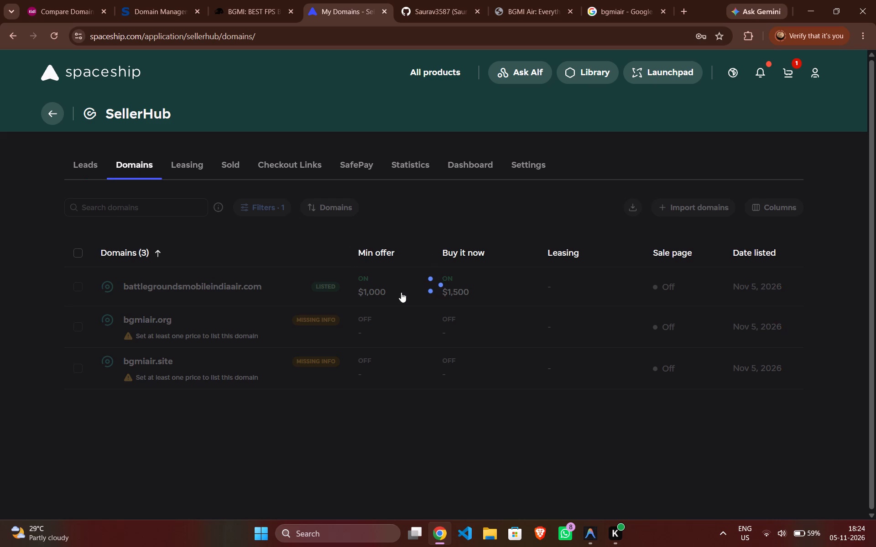
left_click(626, 290)
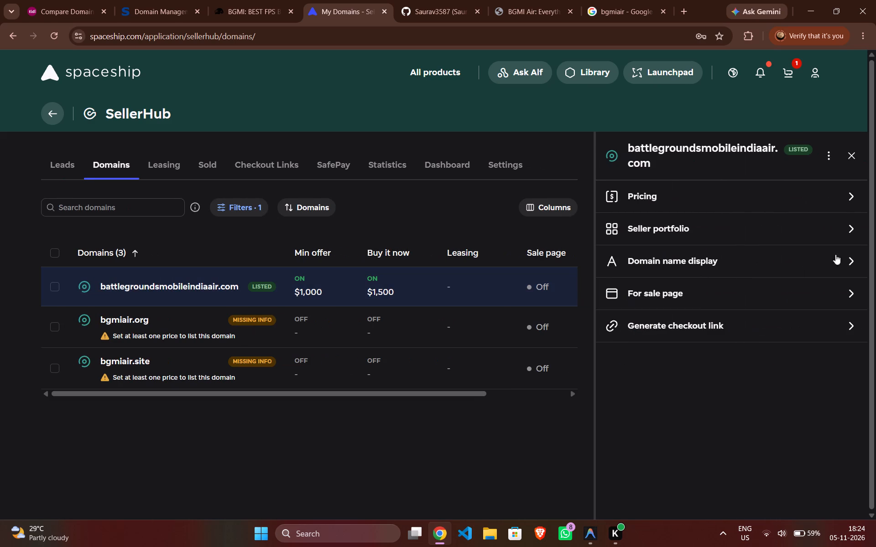
left_click(775, 229)
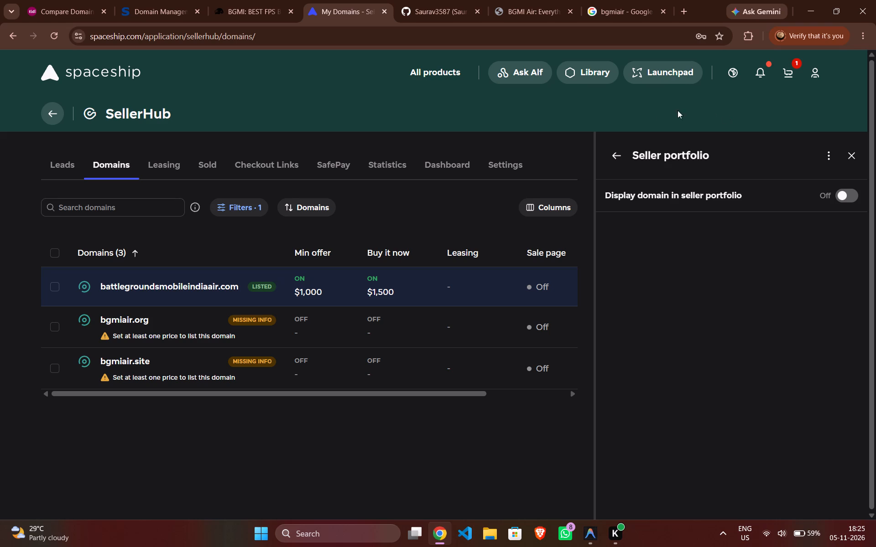
left_click(610, 165)
left_click(702, 197)
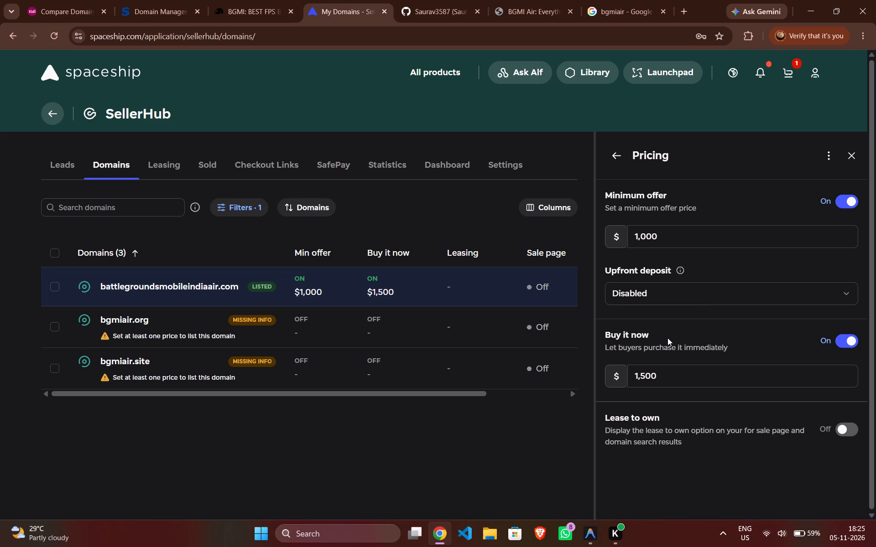
left_click(608, 159)
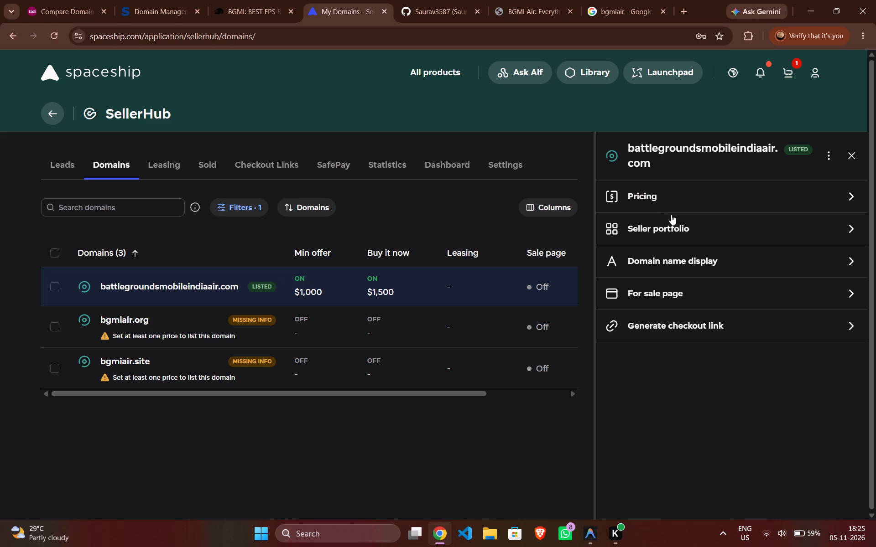
Turn on displaying battlegroundsmobileindiaair.com in the seller portfolio and save the change.
left_click(723, 222)
left_click(847, 195)
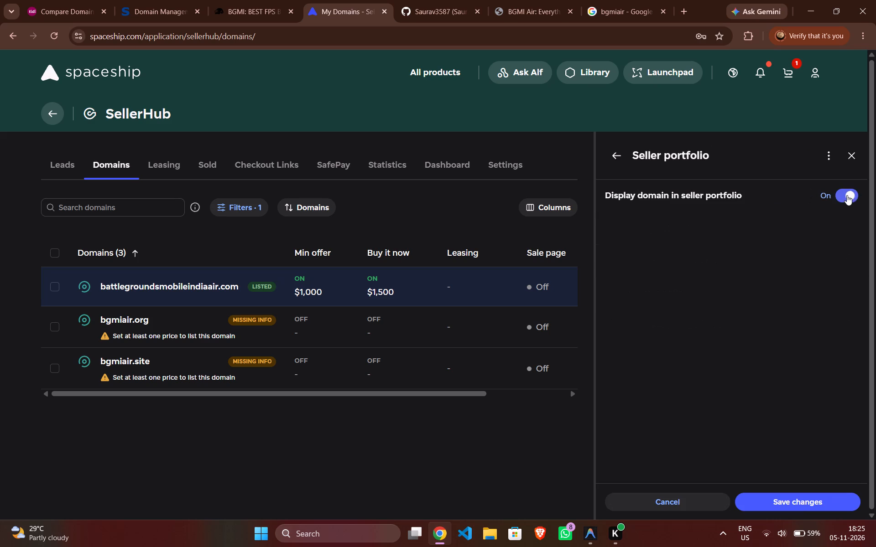
left_click(825, 501)
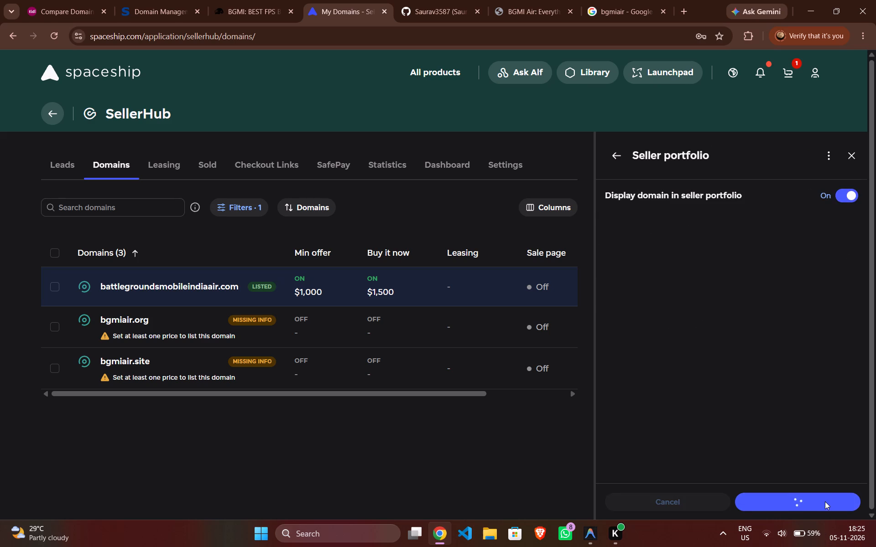
left_click(615, 160)
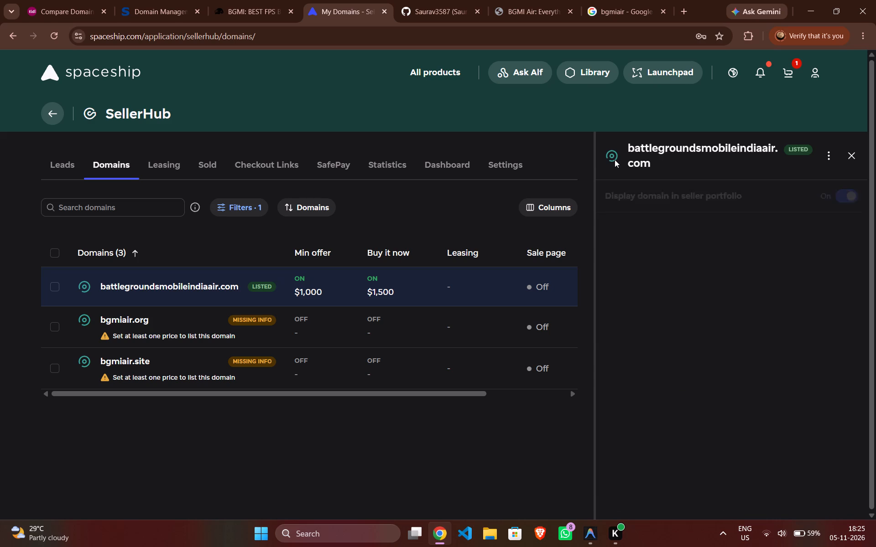
Check the domain name display setting of battlegroundsmobileindiaair.com.
left_click(692, 261)
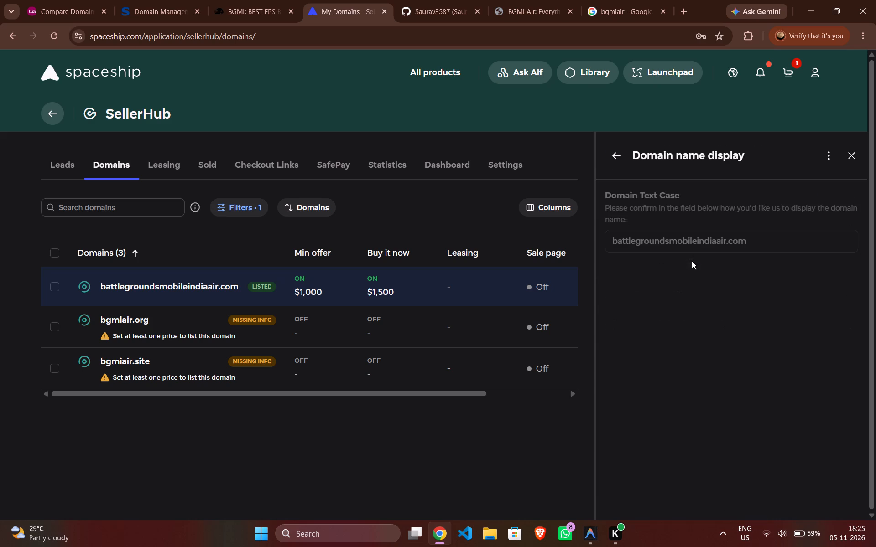
left_click(616, 157)
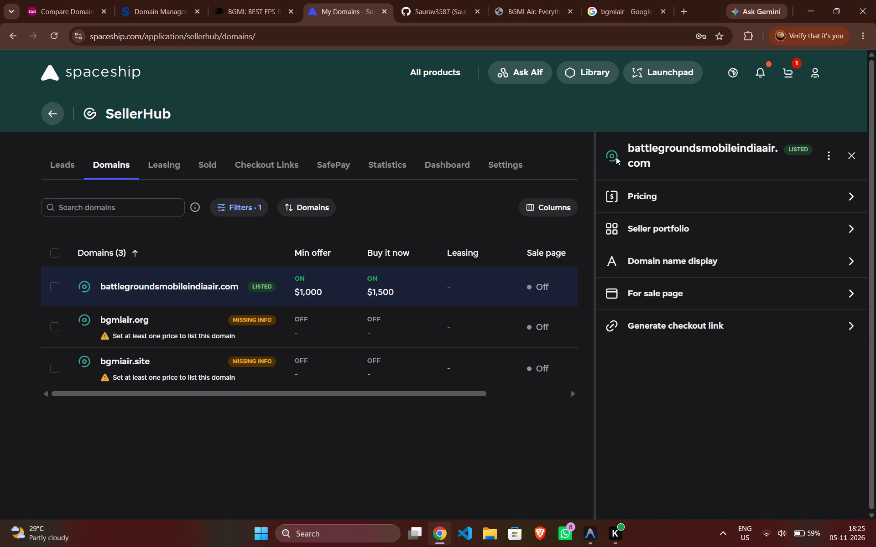
Turn on the For sale page's visibility and Contact owner option, try enabling its Seller Portfolio link, and save the changes.
left_click(673, 294)
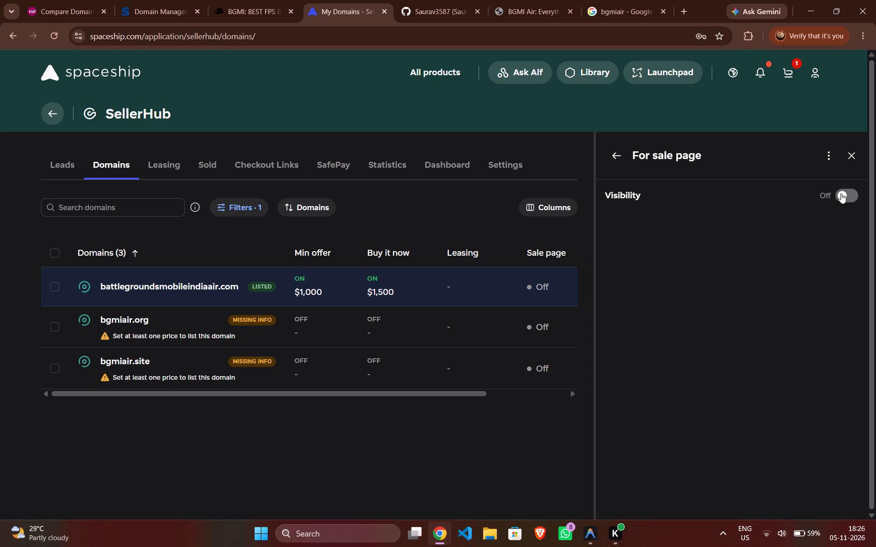
left_click(841, 193)
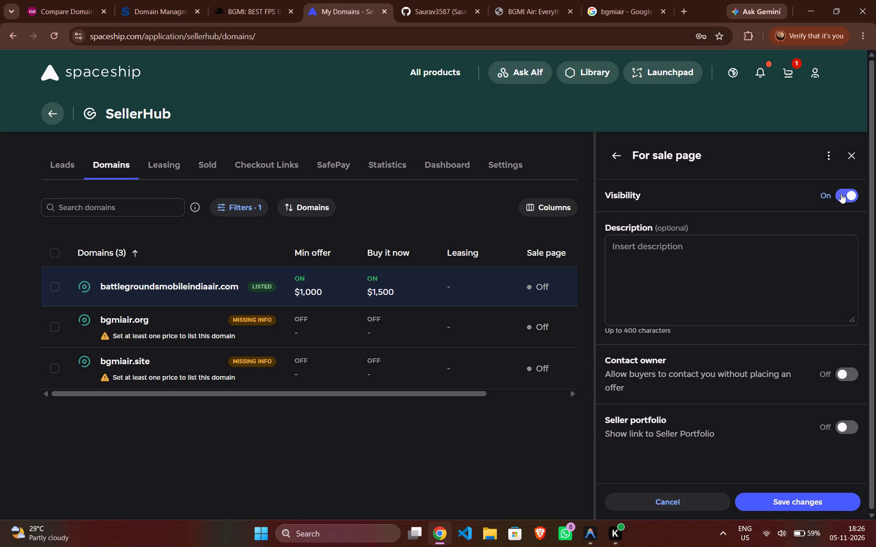
scroll(711, 346, "down", 3)
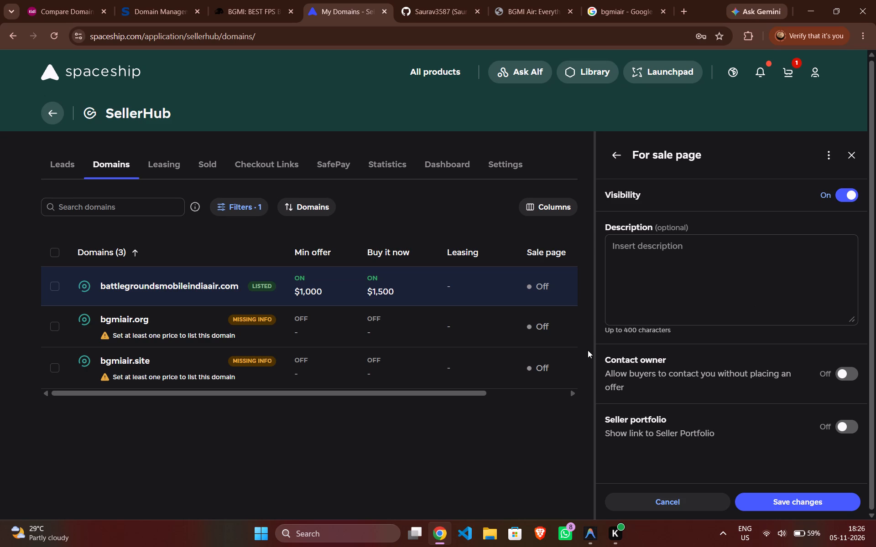
left_click(850, 379)
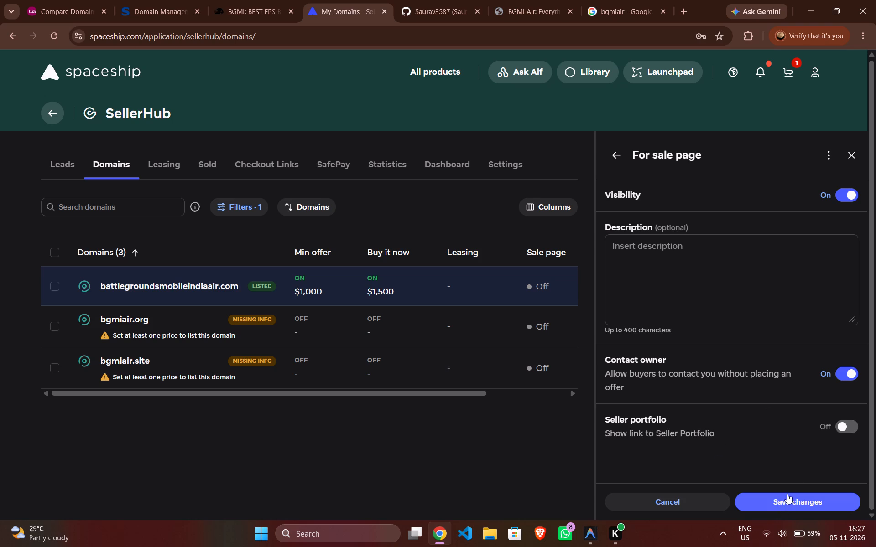
left_click(844, 423)
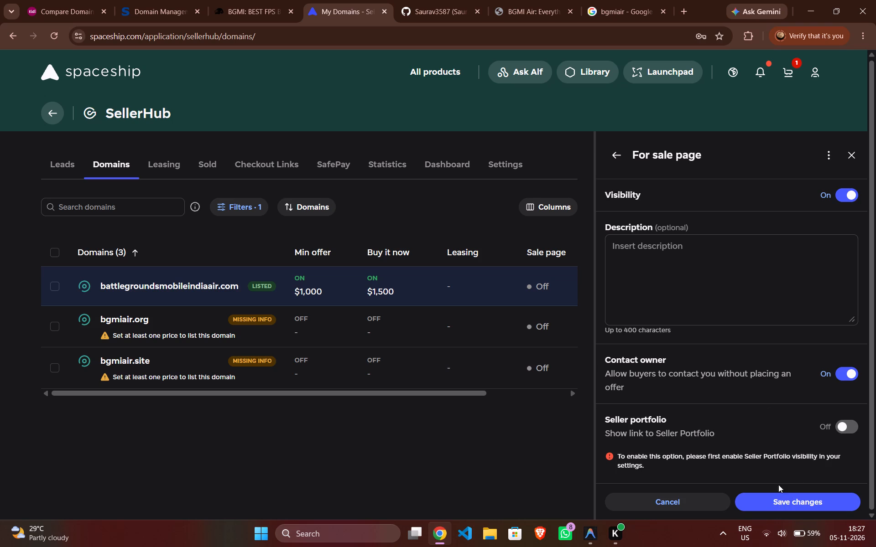
left_click(786, 497)
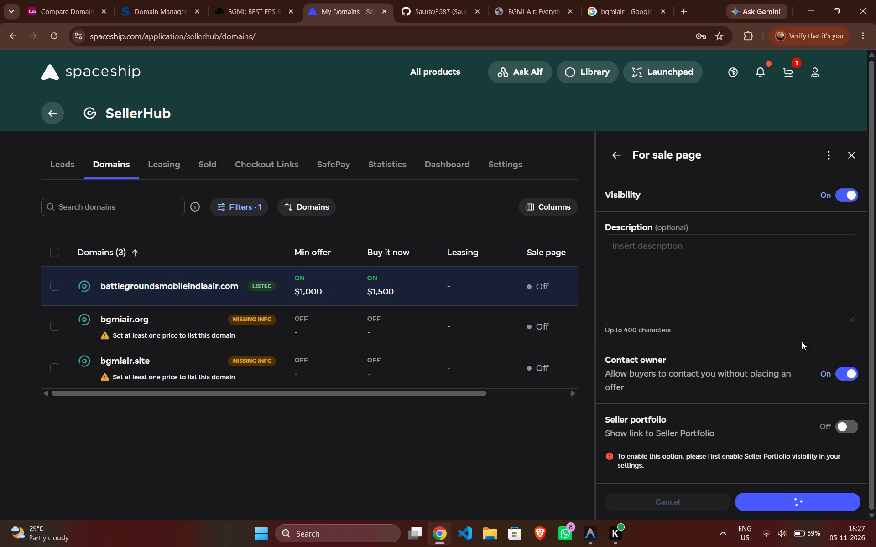
left_click(615, 164)
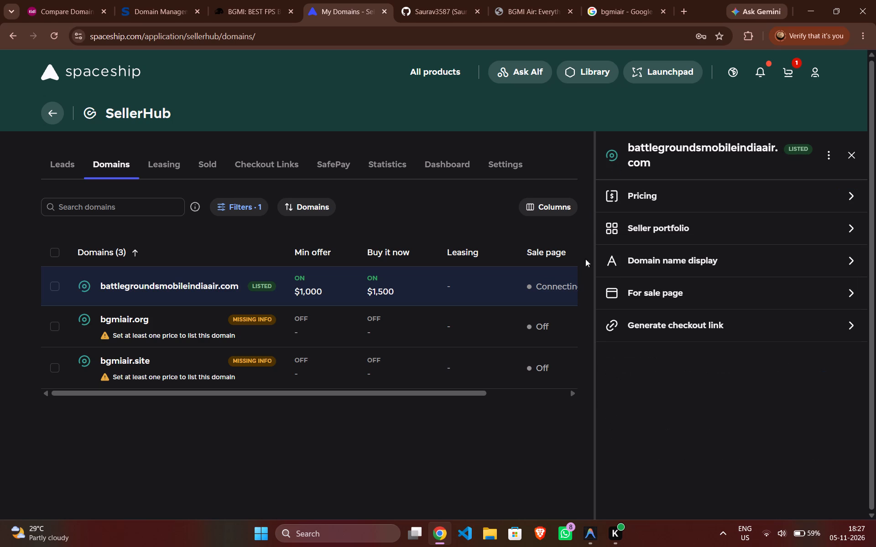
Open checkout link generation for battlegroundsmobileindiaair.com and review its type, Buy it now price, commission split and summary.
left_click(690, 319)
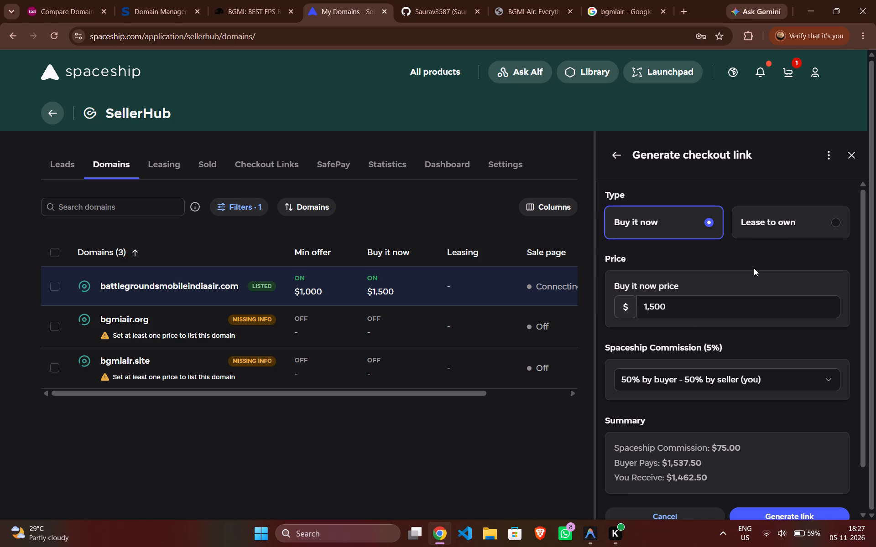
scroll(754, 268, "down", 1)
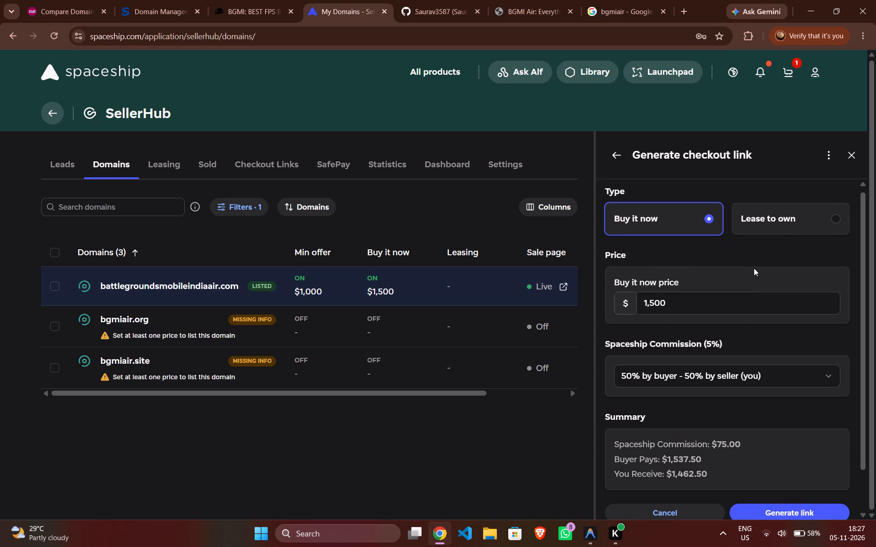
scroll(754, 268, "down", 1)
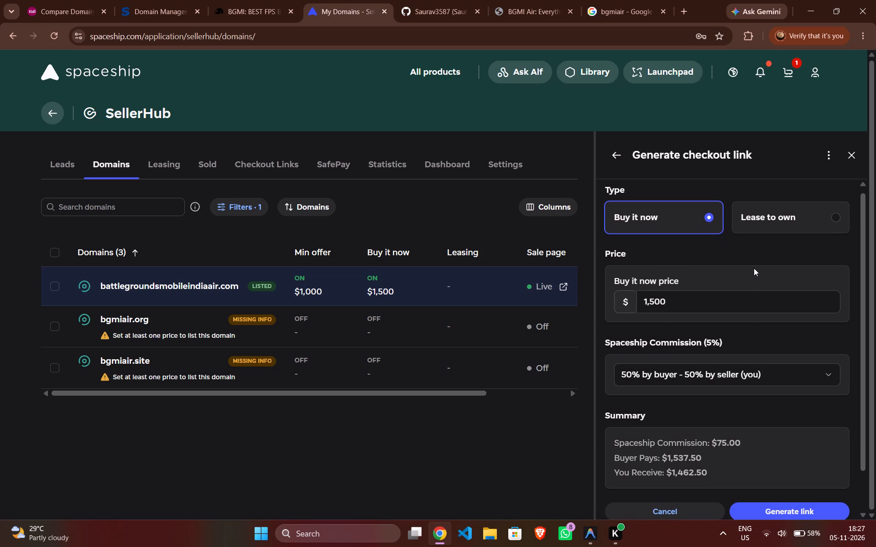
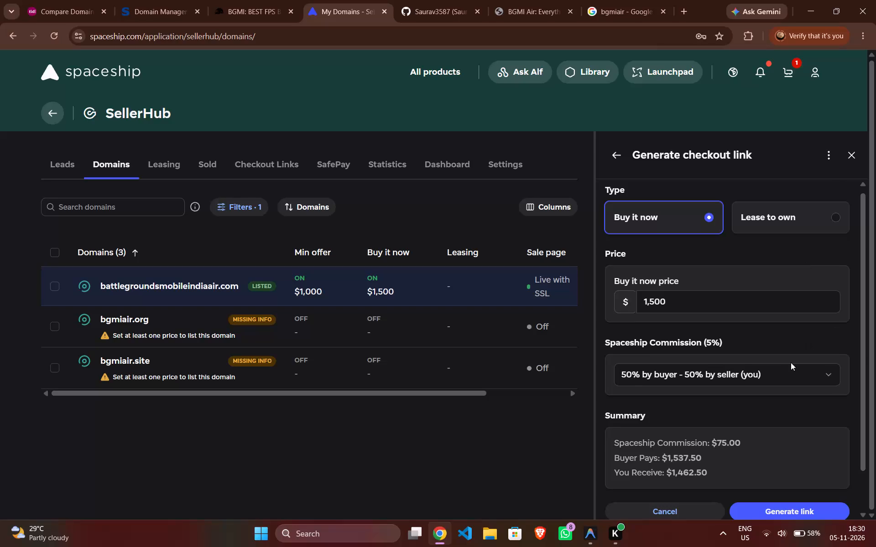
Open the Spaceship Commission split choices for the battlegroundsmobileindiaair.com checkout link and review the buyer and seller shares.
scroll(791, 362, "down", 1)
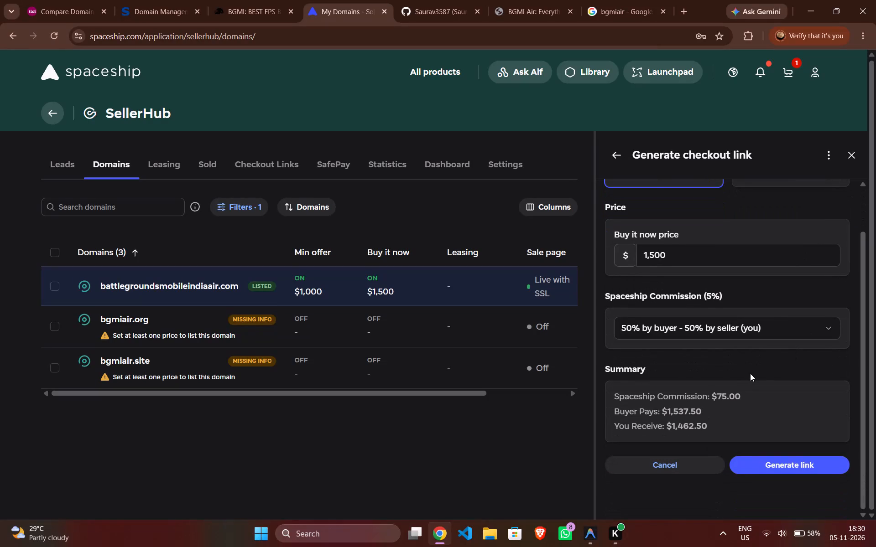
scroll(750, 373, "up", 1)
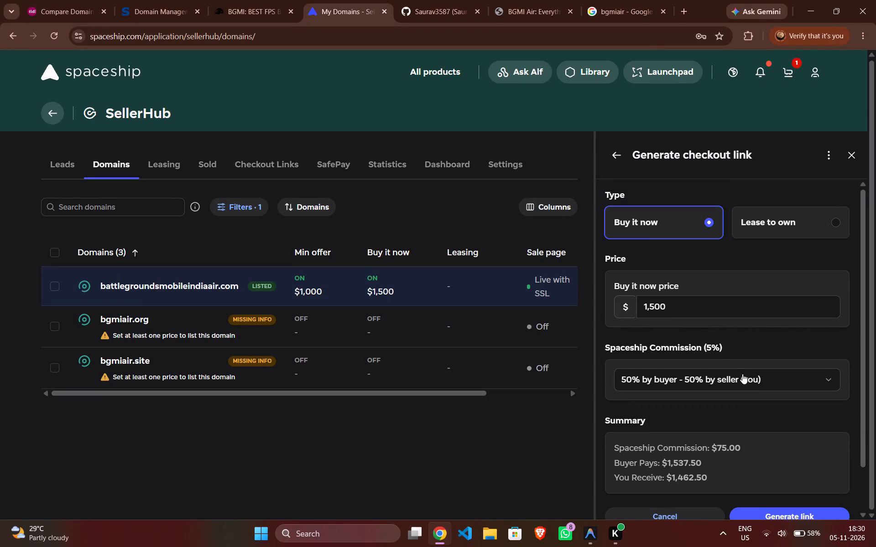
left_click(738, 381)
scroll(762, 331, "down", 1)
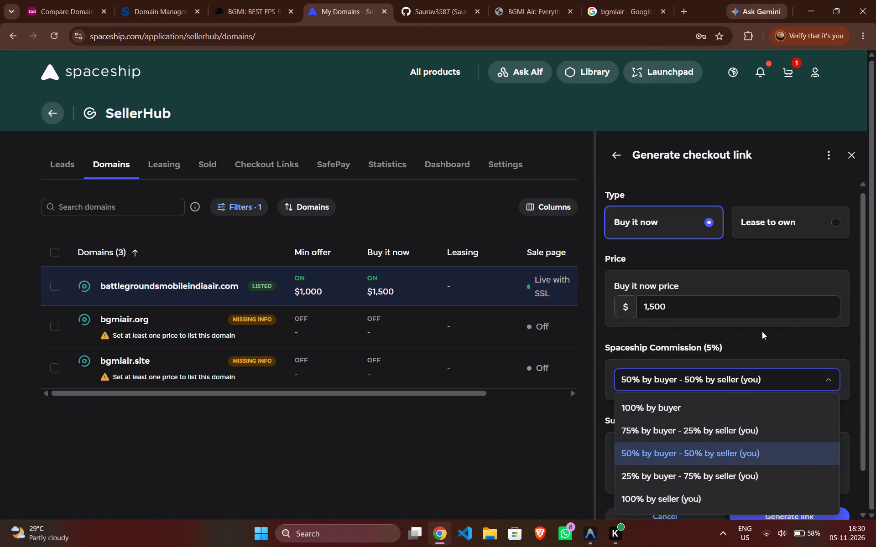
scroll(762, 331, "down", 1)
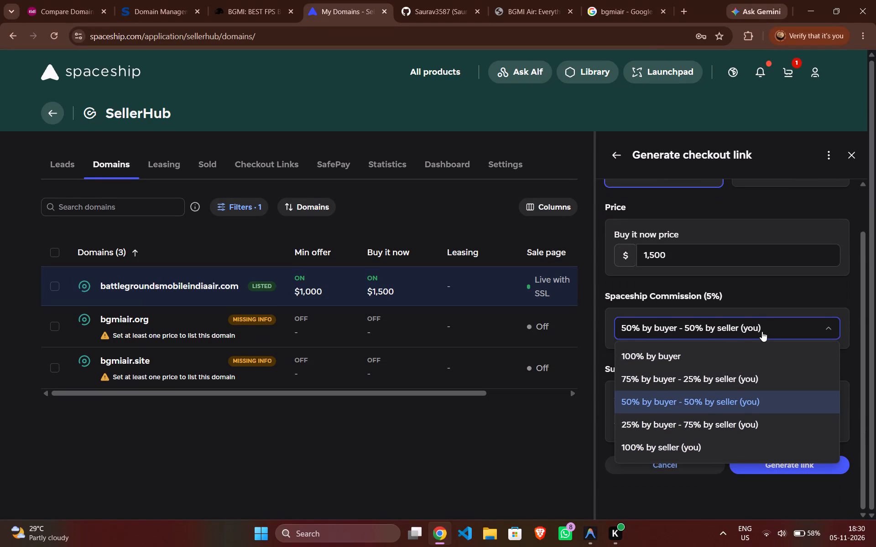
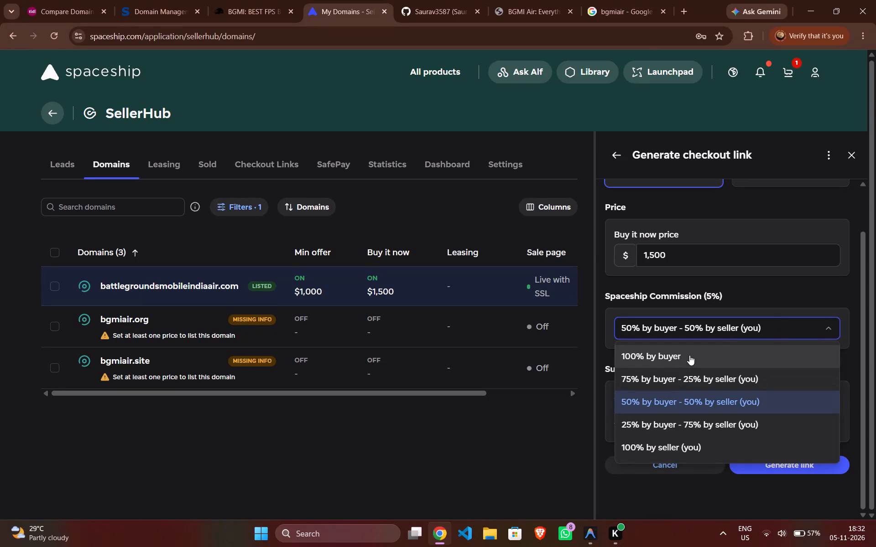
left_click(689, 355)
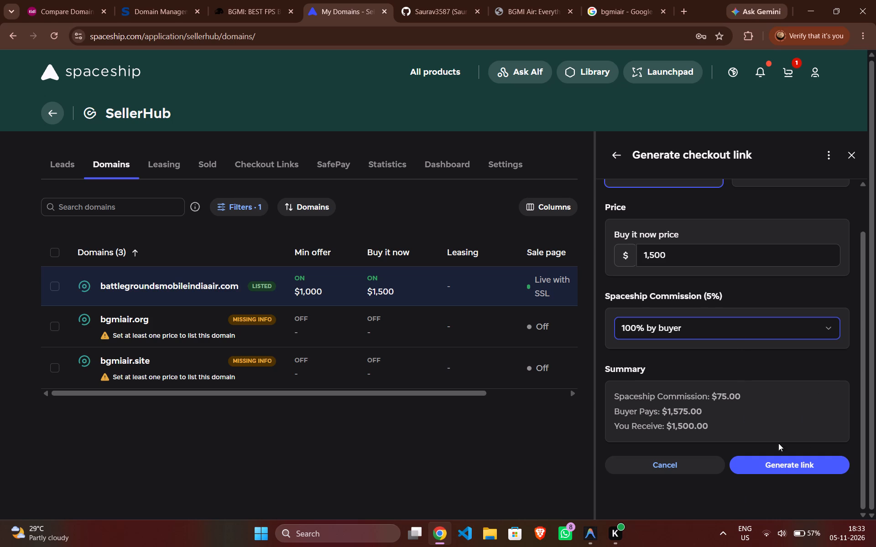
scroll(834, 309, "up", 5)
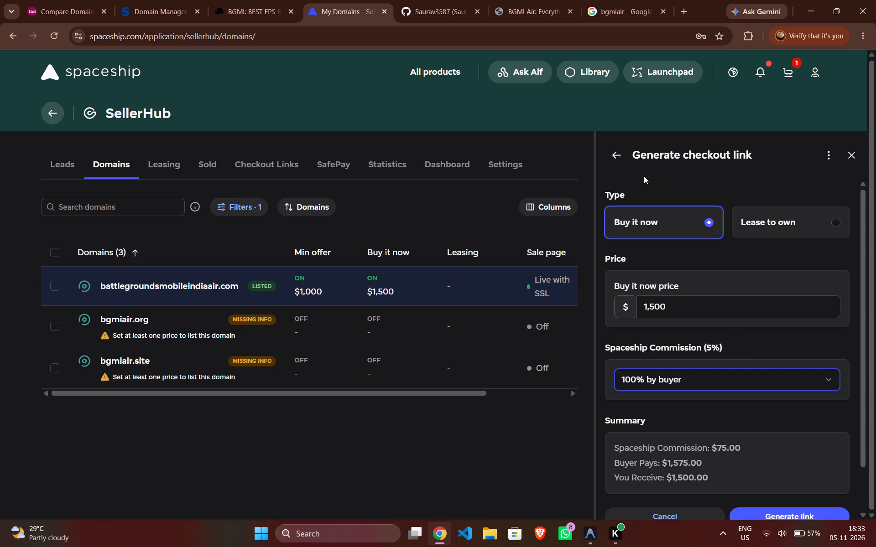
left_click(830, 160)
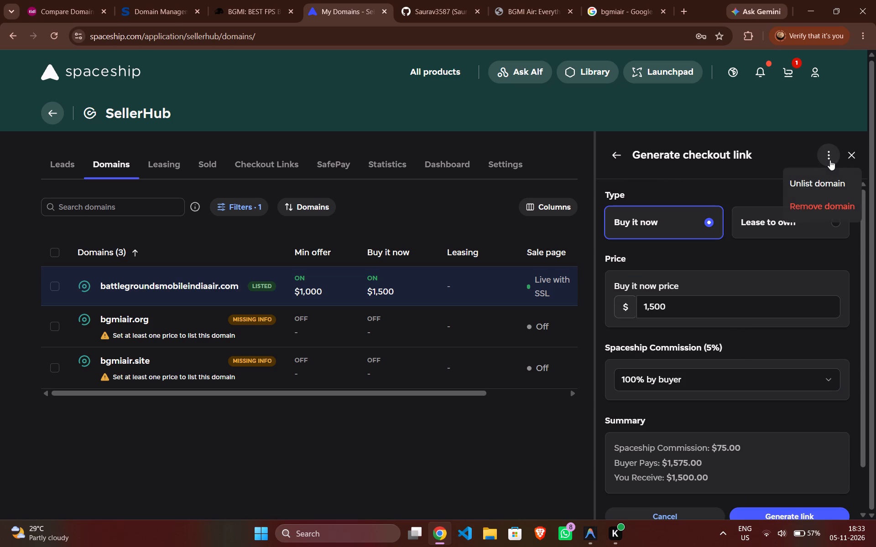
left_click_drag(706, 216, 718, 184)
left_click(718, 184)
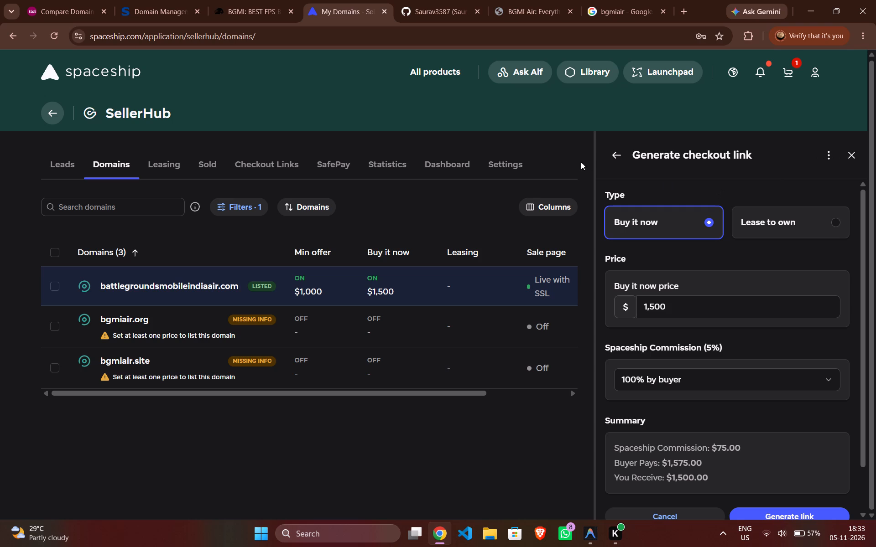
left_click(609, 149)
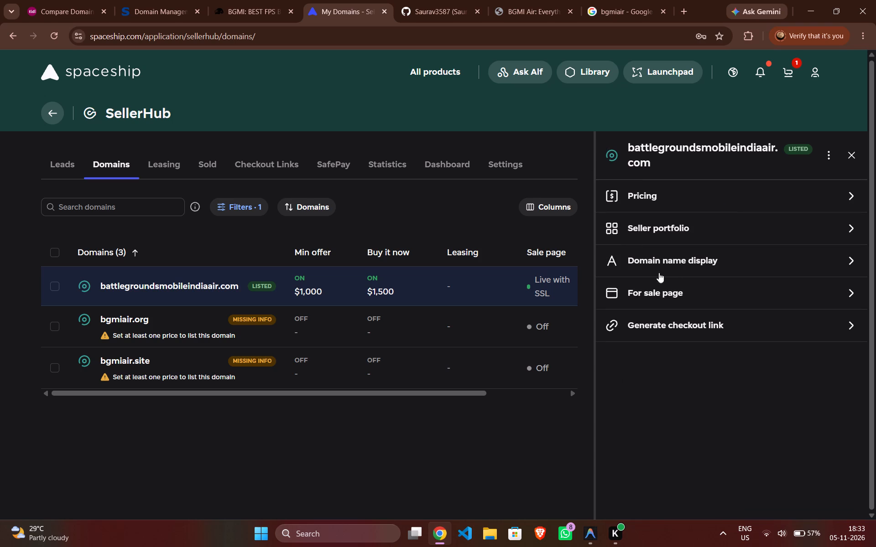
Reload SellerHub and check the Leads list and the account notifications.
left_click(51, 36)
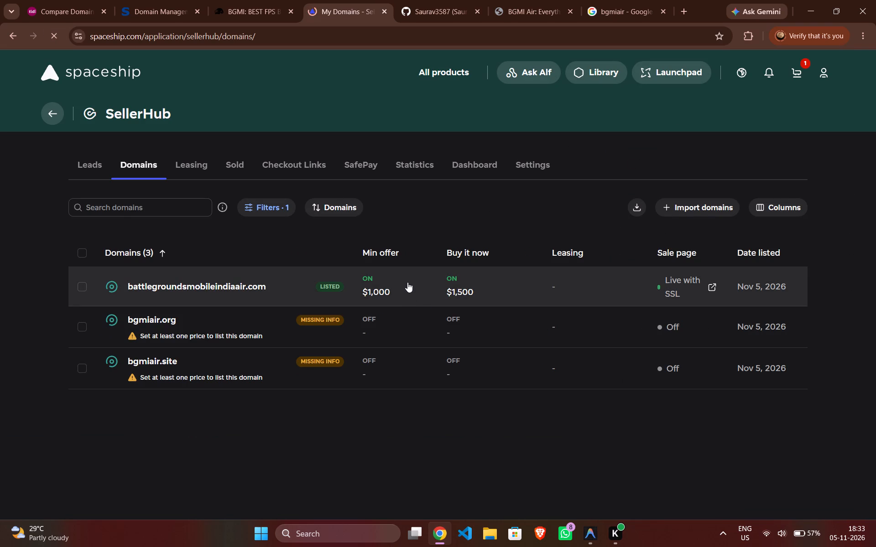
left_click(87, 160)
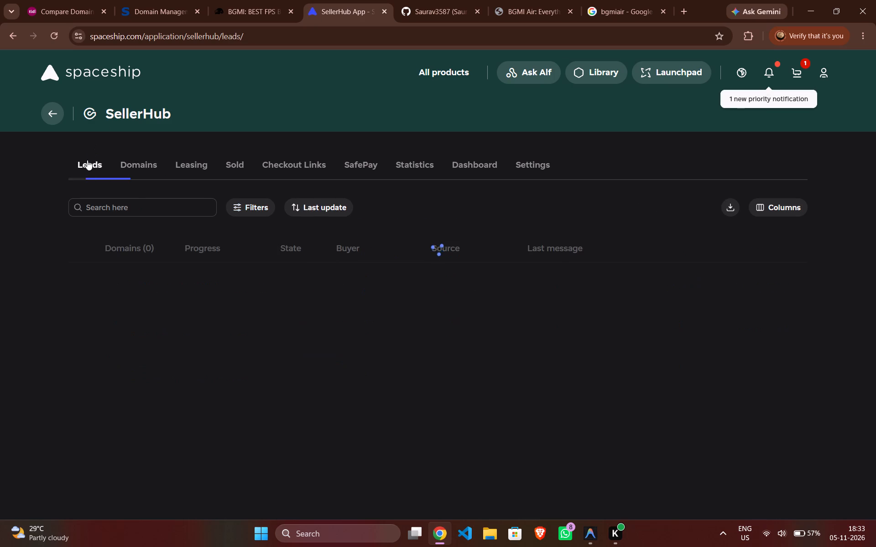
left_click(770, 72)
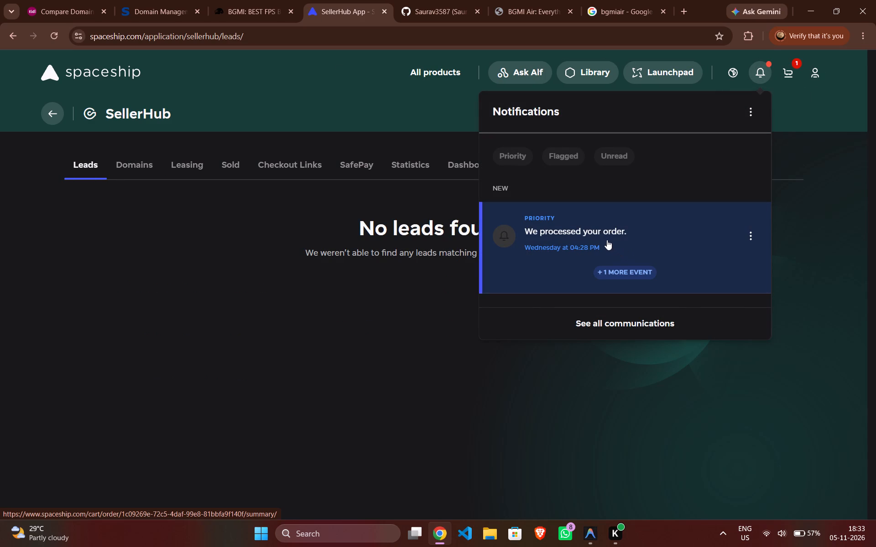
left_click(430, 329)
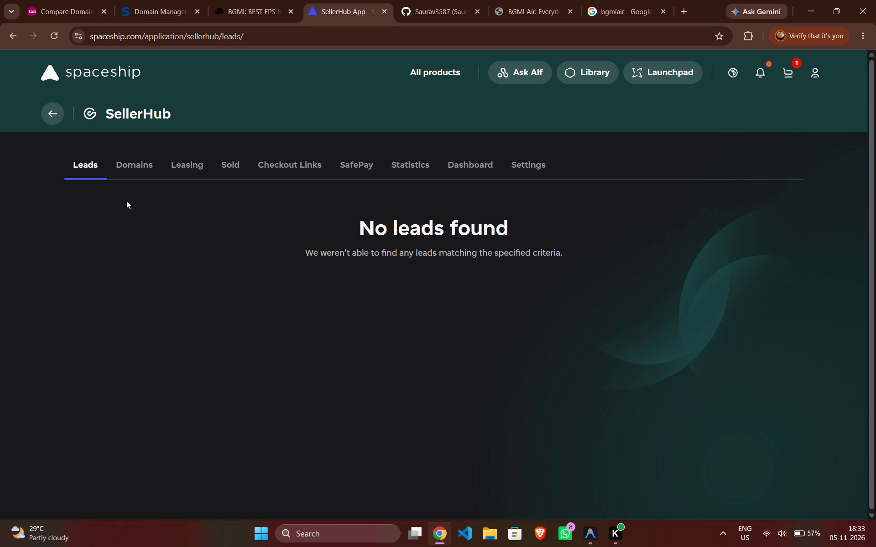
Generate a Buy it now checkout link for battlegroundsmobileindiaair.com at $1,500 with the Spaceship Commission paid 100% by buyer.
left_click(136, 166)
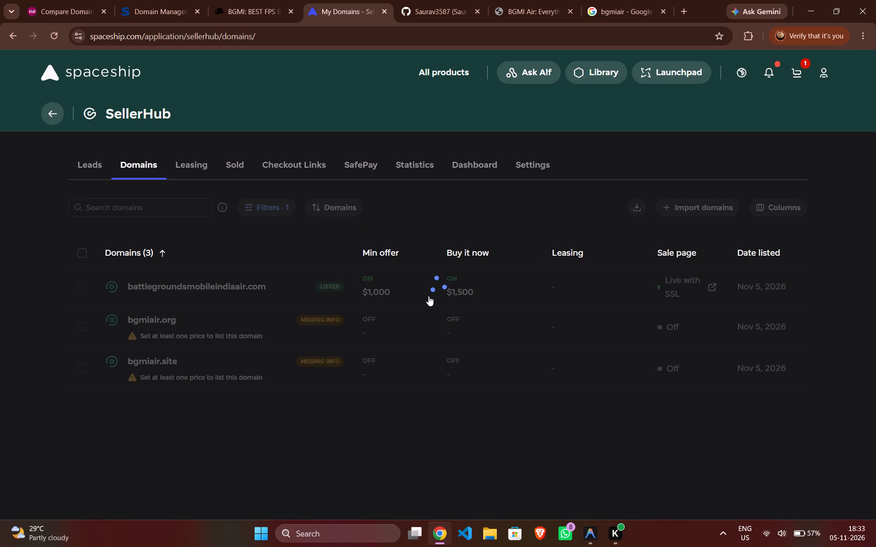
left_click(481, 286)
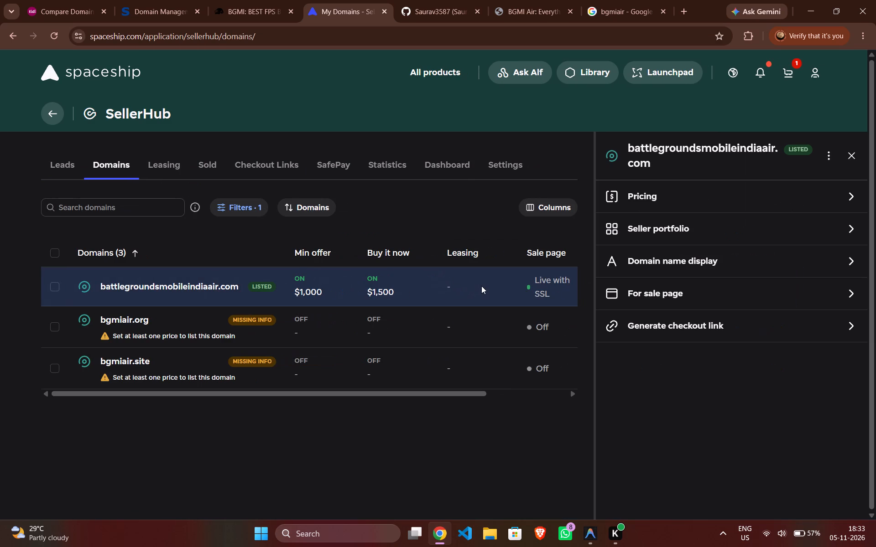
left_click(635, 334)
scroll(635, 334, "down", 2)
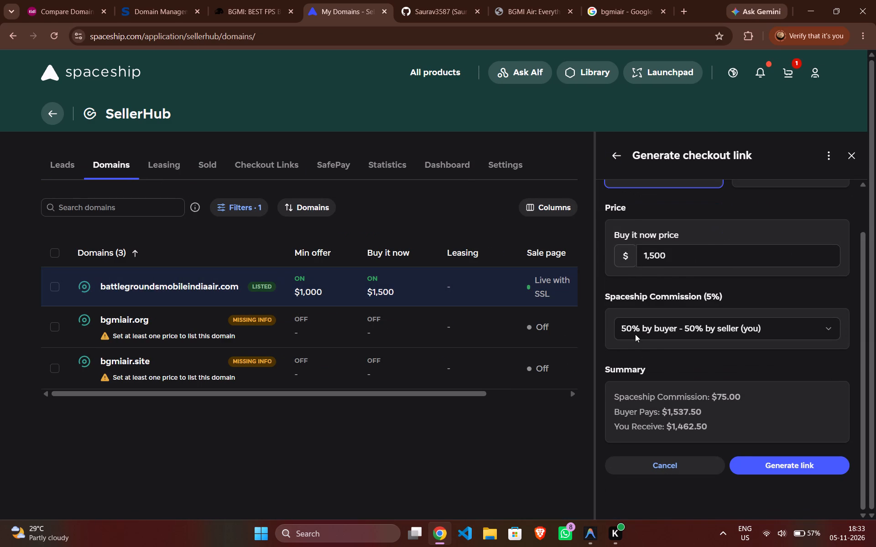
scroll(635, 334, "up", 2)
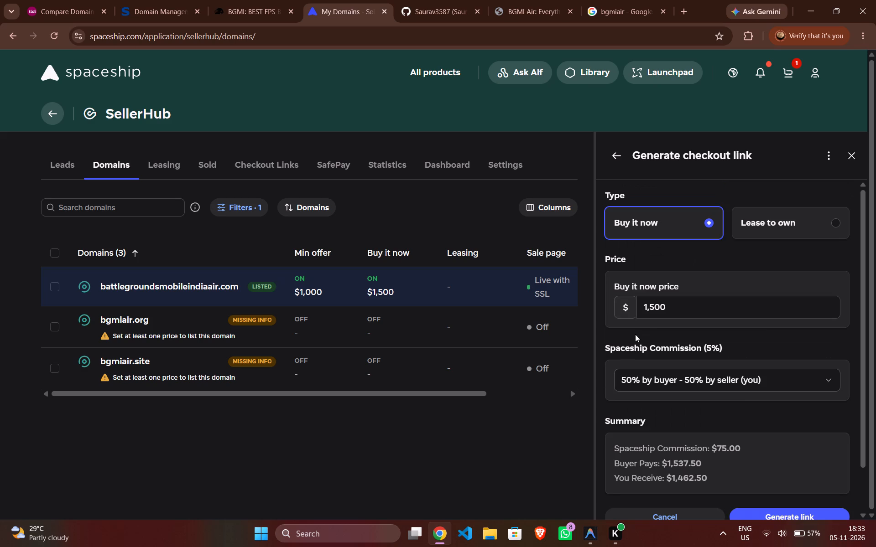
left_click(643, 373)
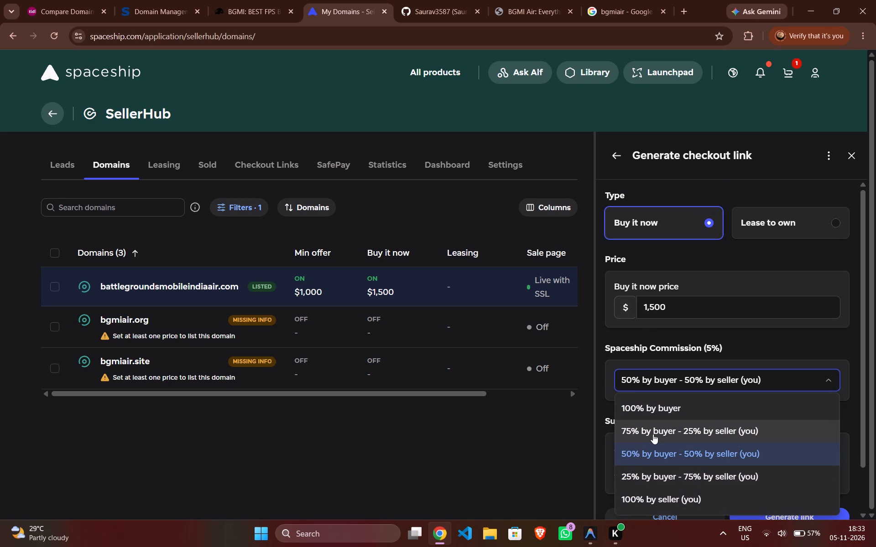
left_click(660, 410)
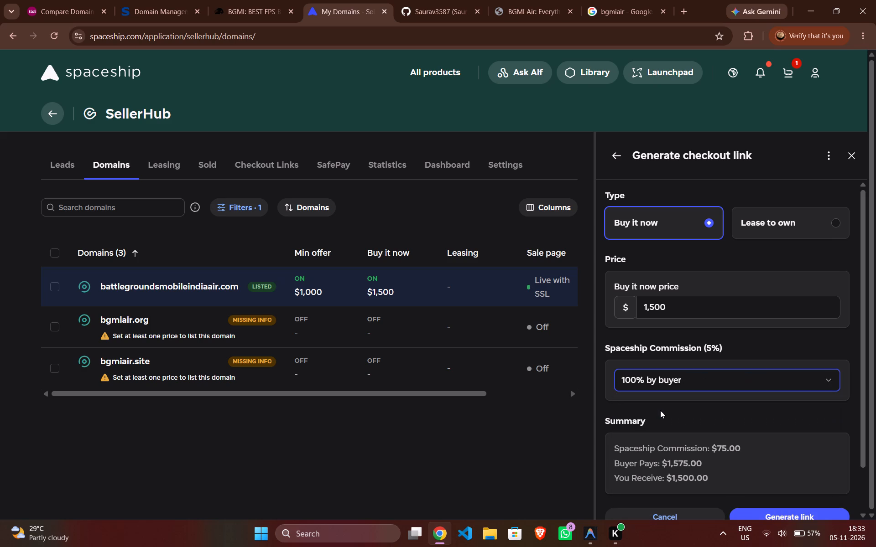
scroll(660, 410, "down", 2)
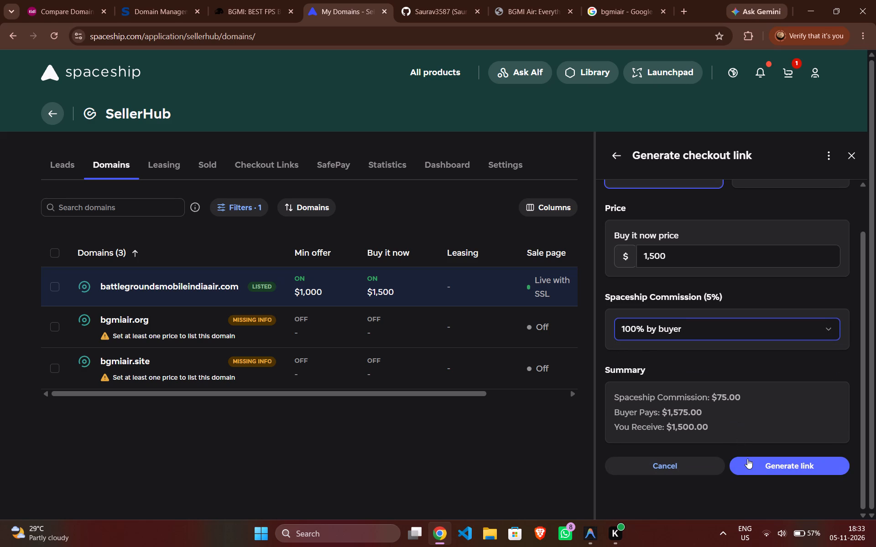
left_click(761, 372)
left_click(758, 465)
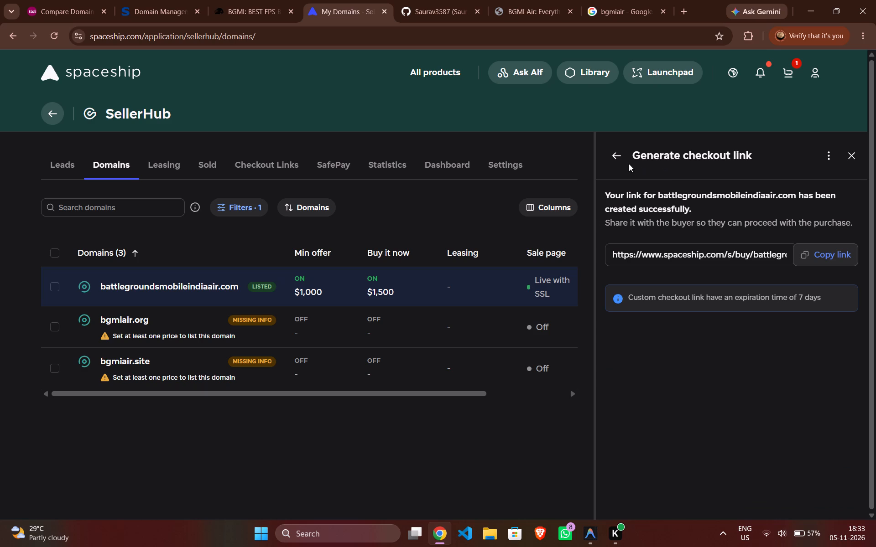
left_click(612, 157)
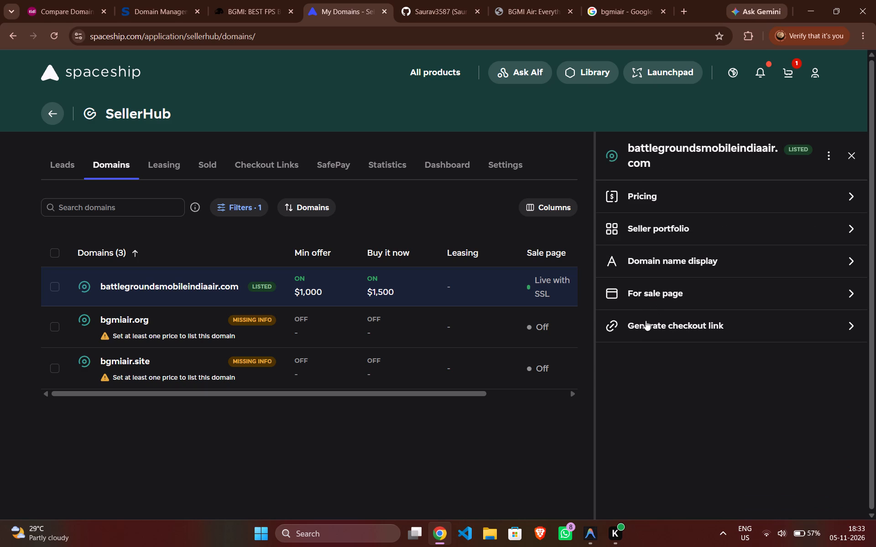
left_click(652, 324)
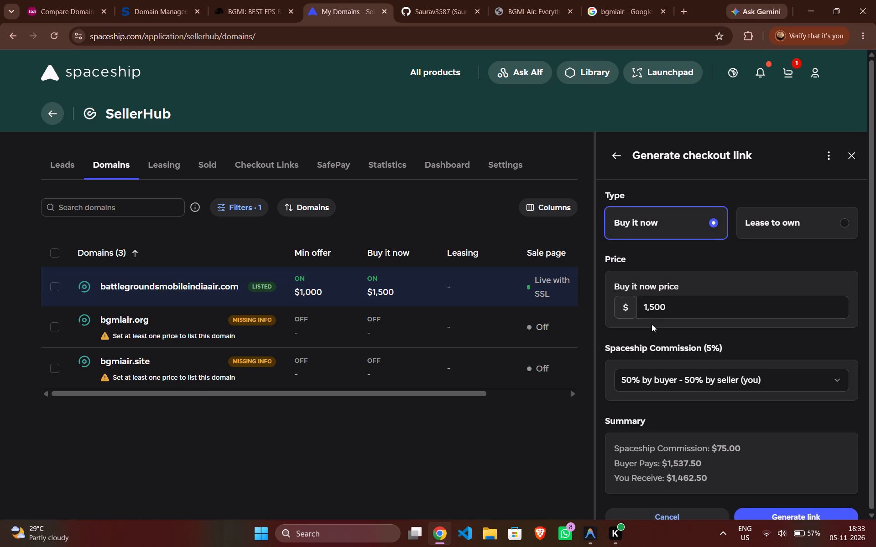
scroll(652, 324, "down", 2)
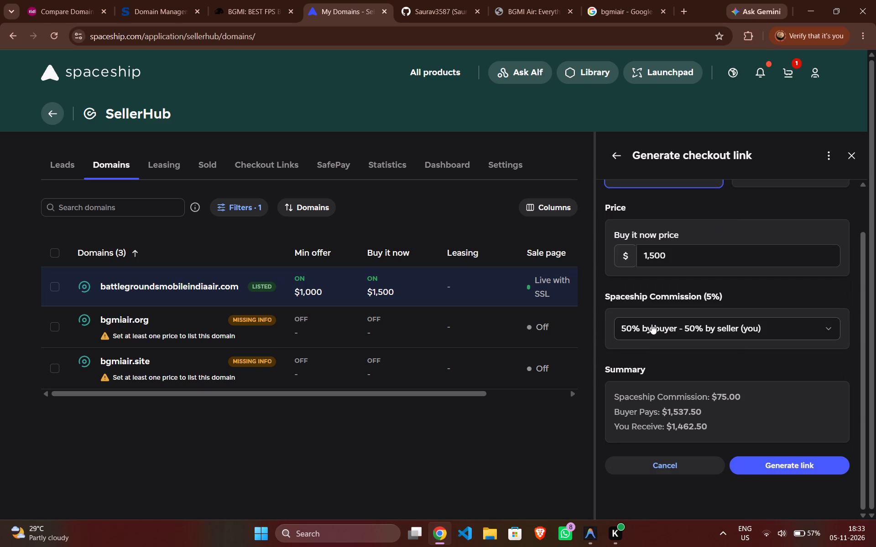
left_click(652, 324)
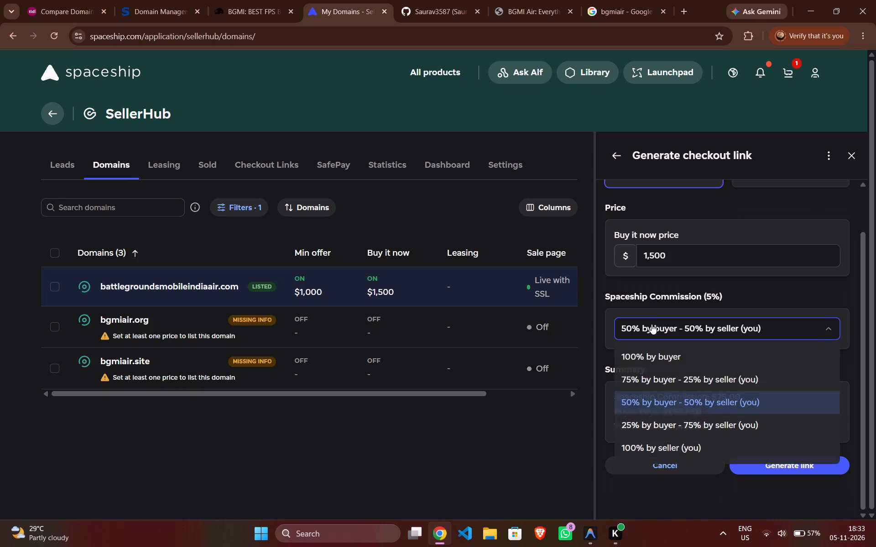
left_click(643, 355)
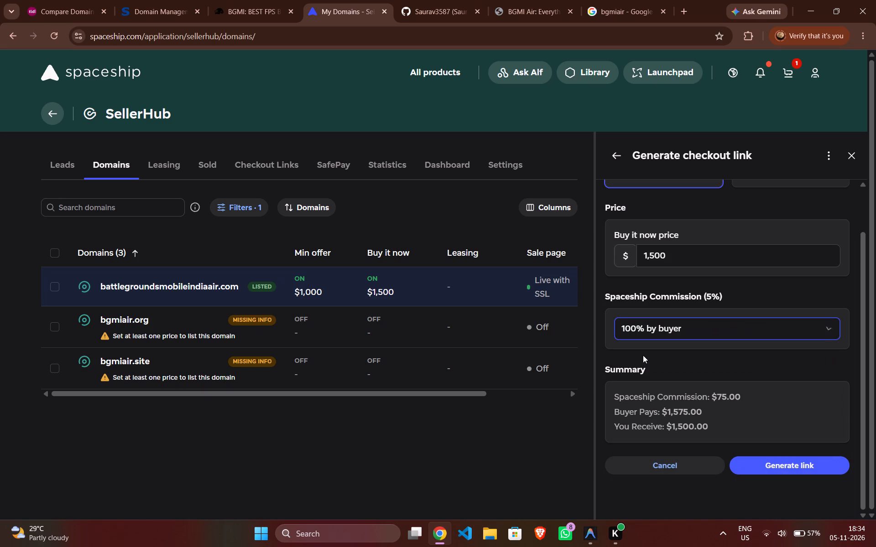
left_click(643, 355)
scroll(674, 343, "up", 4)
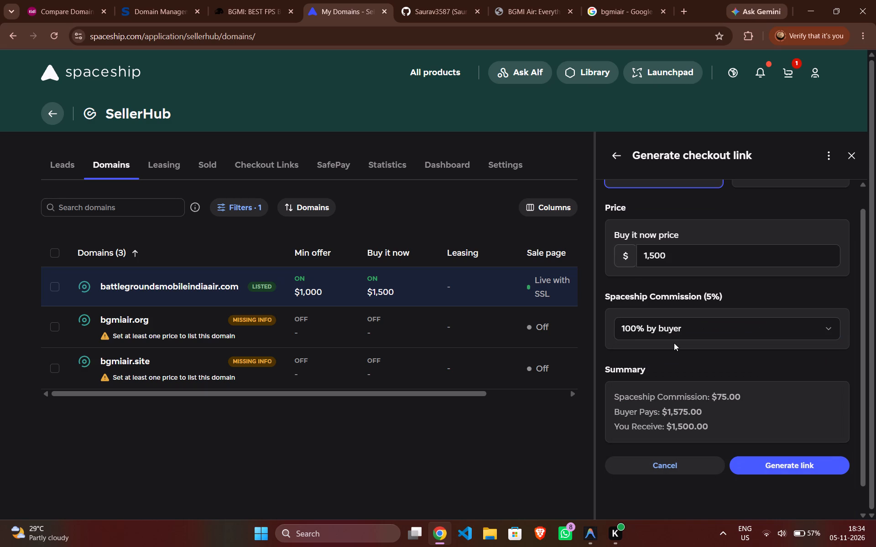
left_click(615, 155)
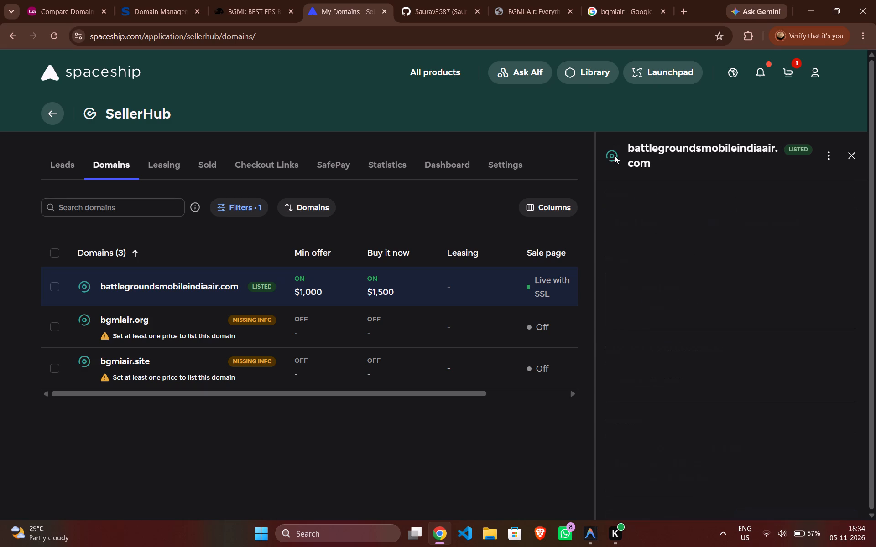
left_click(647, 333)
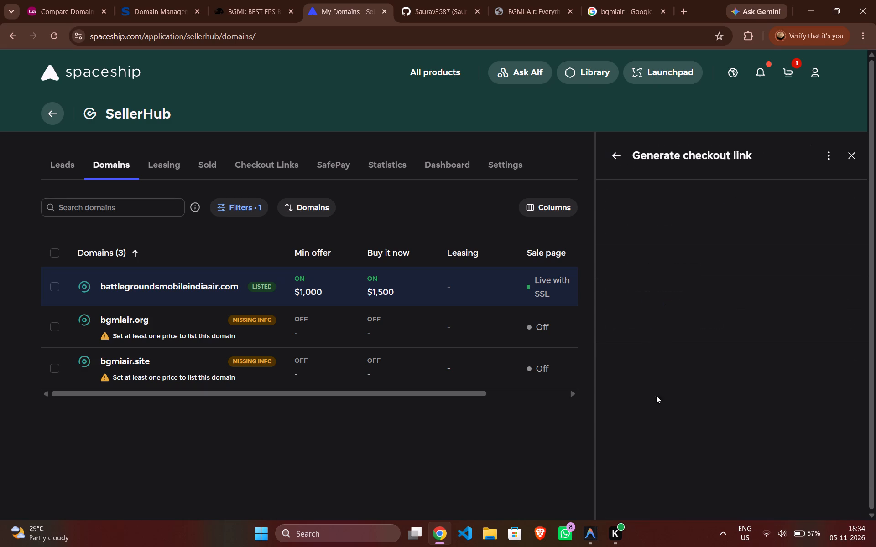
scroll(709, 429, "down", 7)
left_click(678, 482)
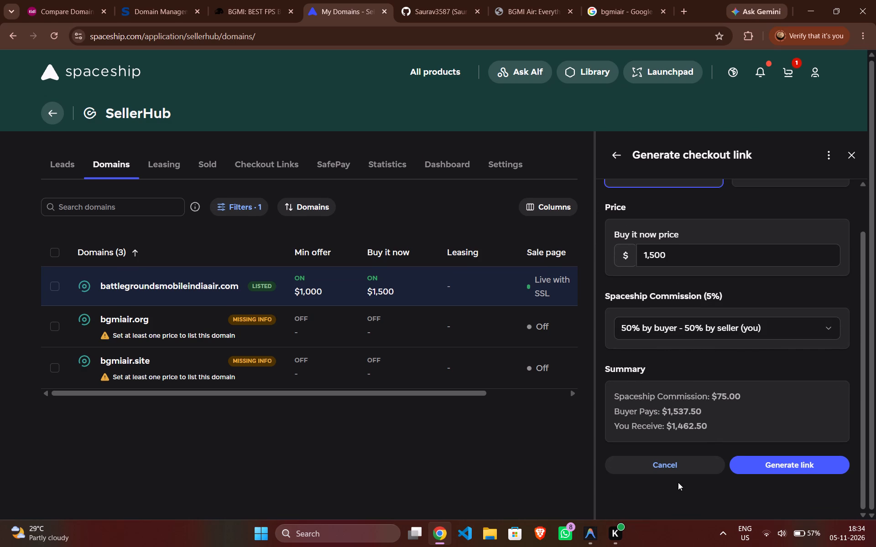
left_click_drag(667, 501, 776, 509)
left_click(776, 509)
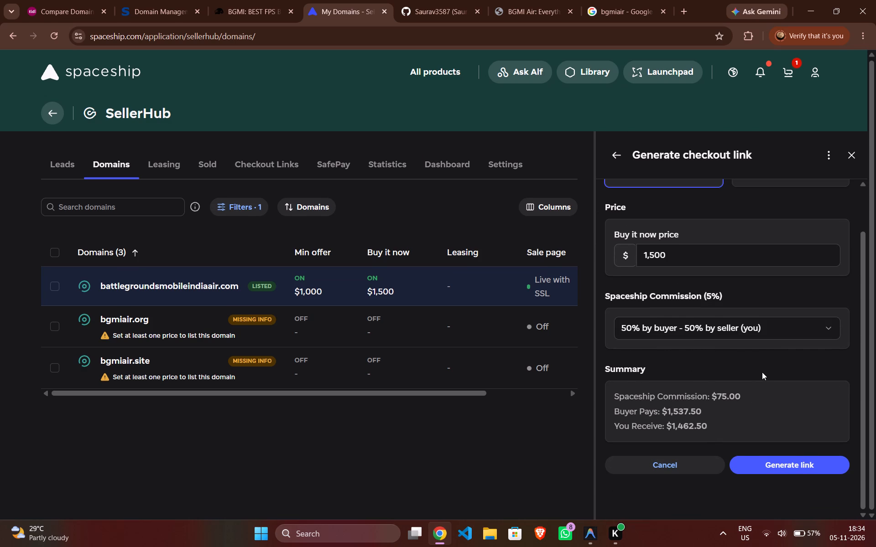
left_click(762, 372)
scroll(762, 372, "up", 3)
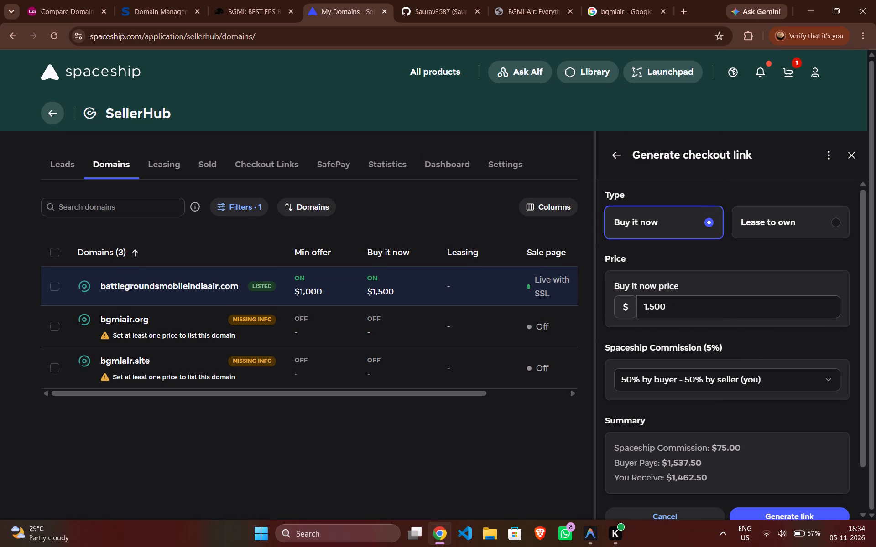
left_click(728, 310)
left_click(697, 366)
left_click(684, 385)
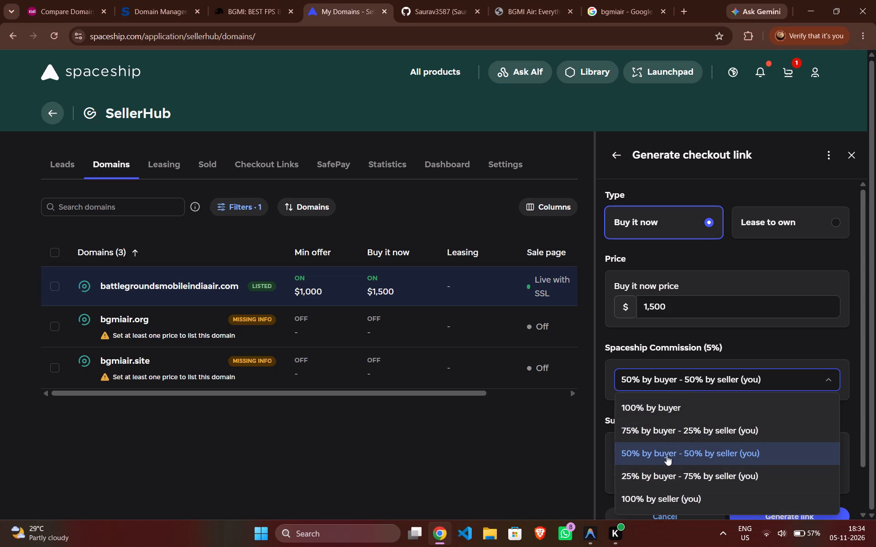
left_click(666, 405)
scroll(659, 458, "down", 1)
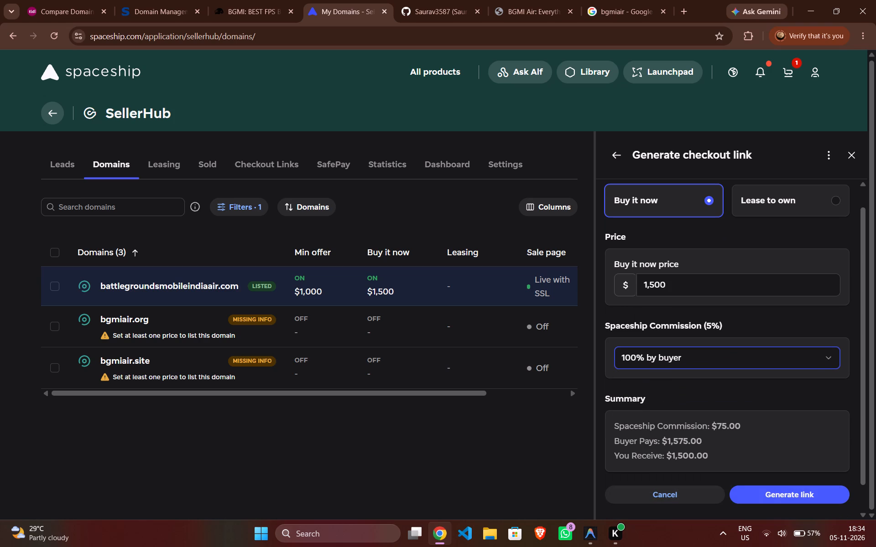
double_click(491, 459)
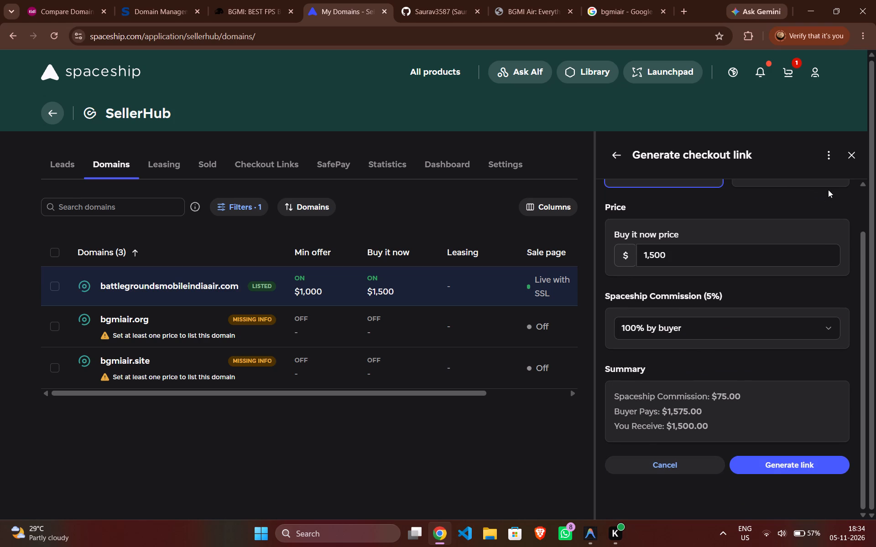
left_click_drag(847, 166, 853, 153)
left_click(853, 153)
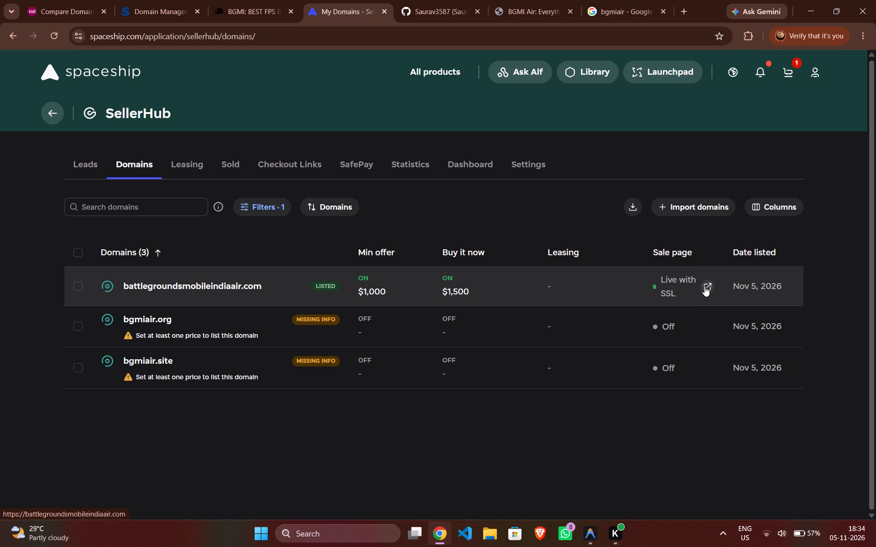
Open the live sale page of battlegroundsmobileindiaair.com to view how the listing appears to buyers.
left_click(704, 286)
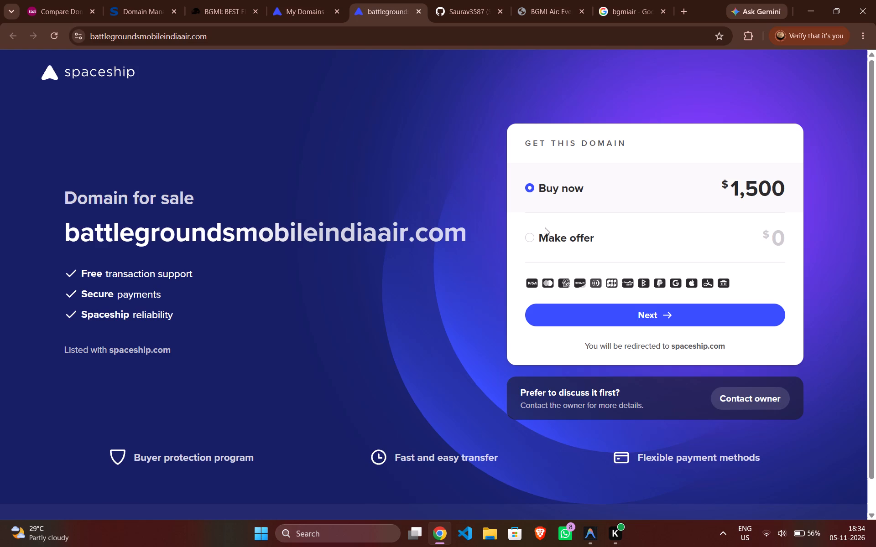
Try the Make offer and Buy now options on the battlegroundsmobileindiaair.com sale page, and close the page.
left_click(542, 241)
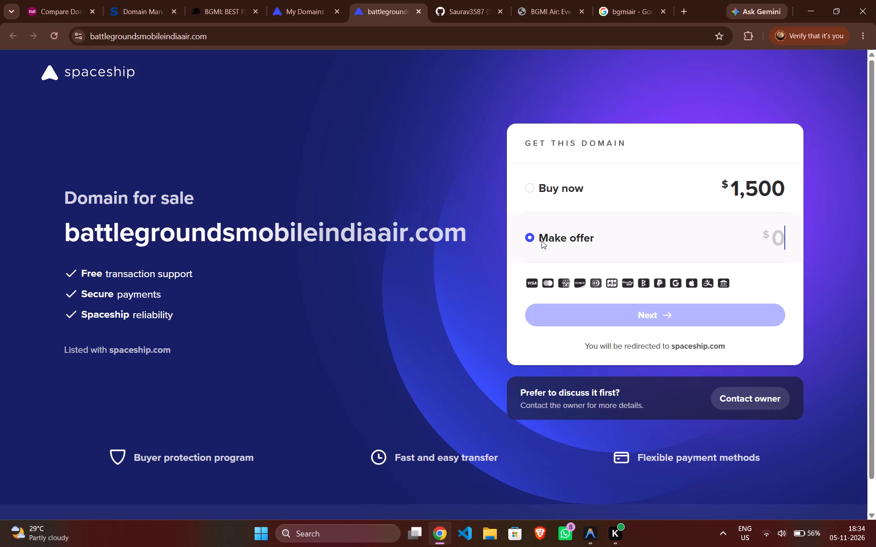
left_click(539, 191)
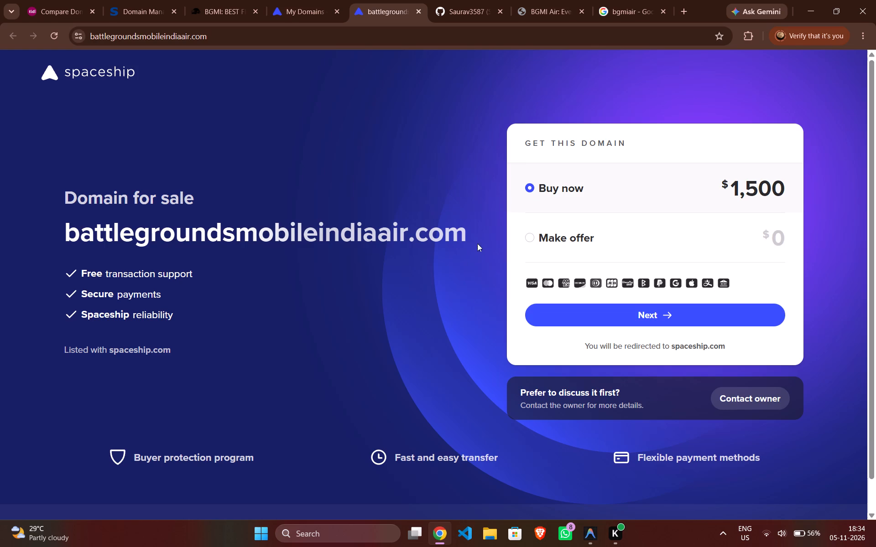
left_click(459, 296)
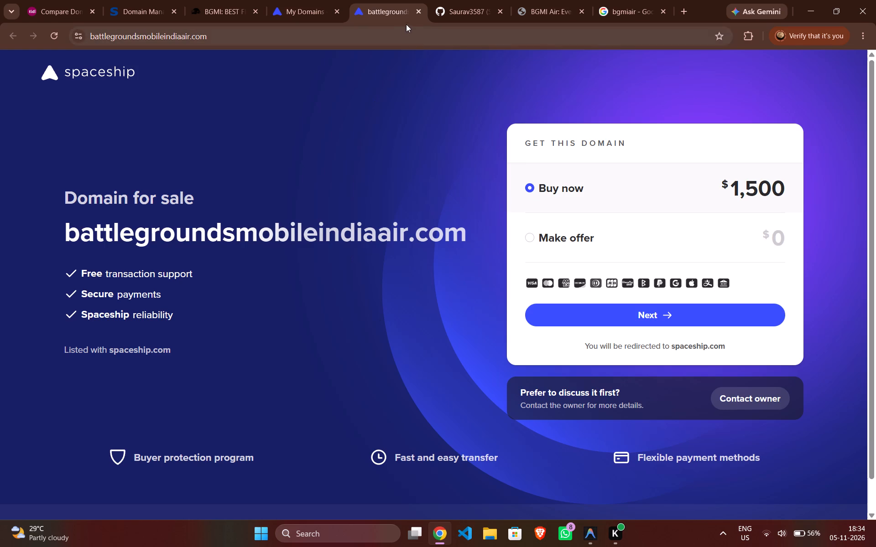
left_click(416, 9)
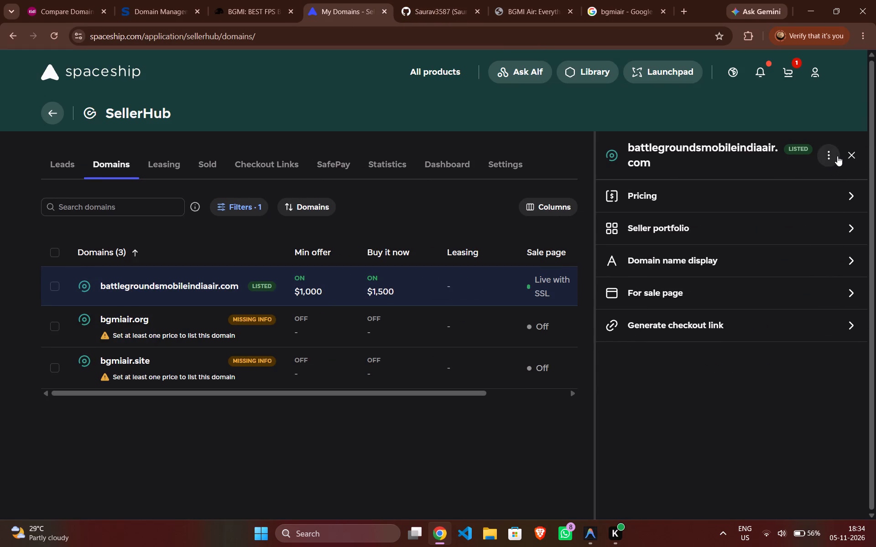
Close the battlegroundsmobileindiaair.com details, leave SellerHub for the Launchpad and glance through its app finder.
left_click(850, 155)
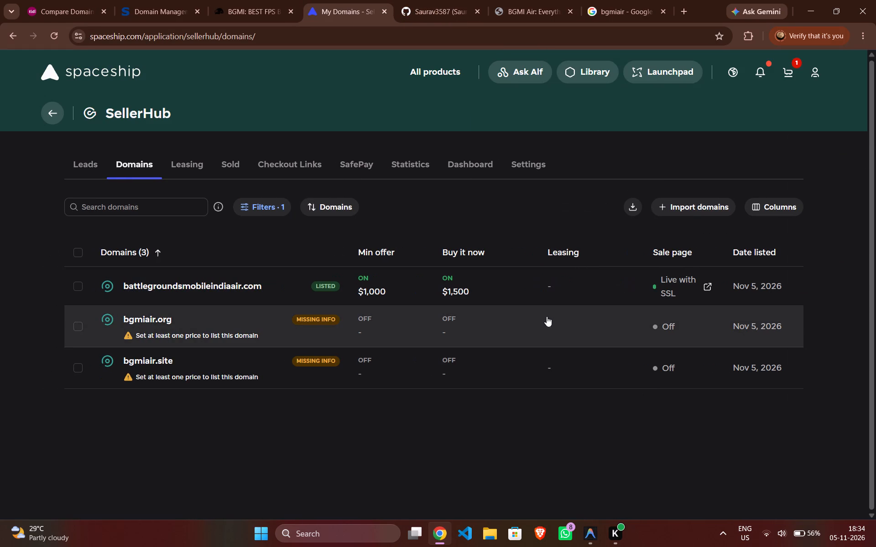
left_click(94, 168)
left_click(57, 115)
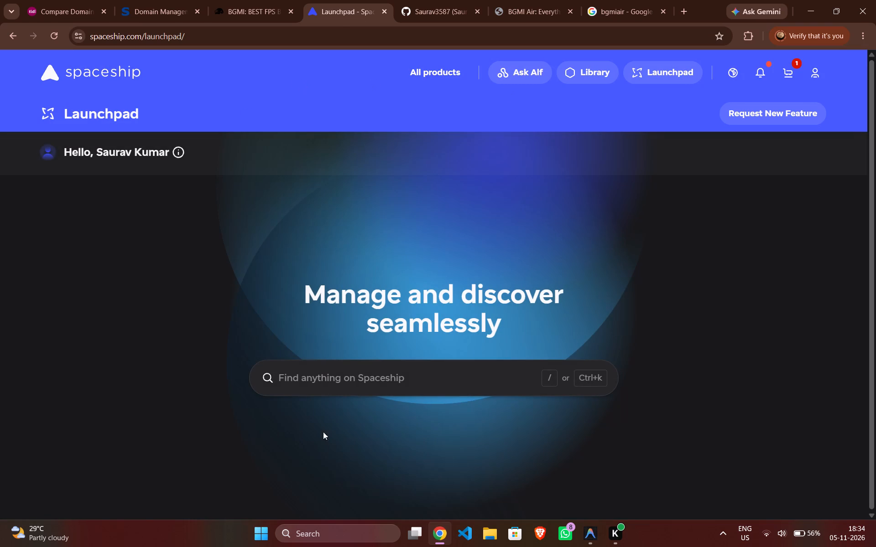
left_click(350, 379)
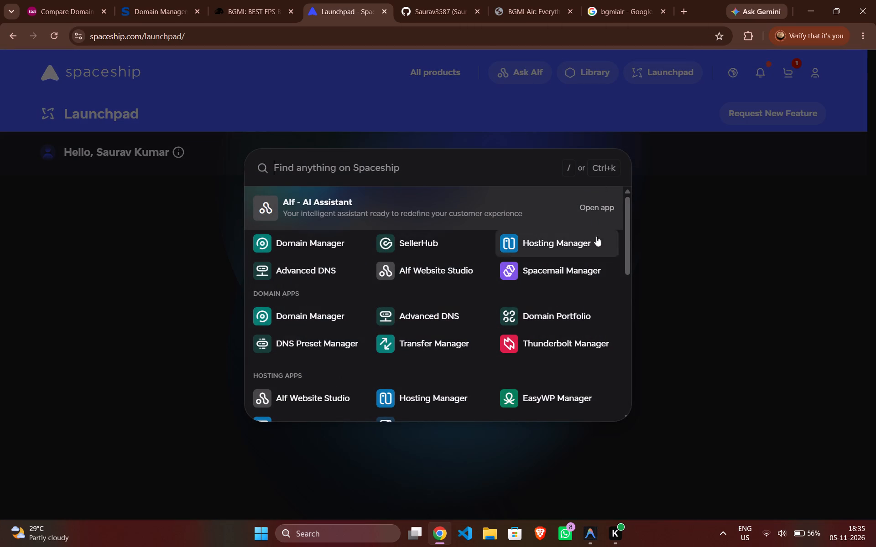
left_click(645, 237)
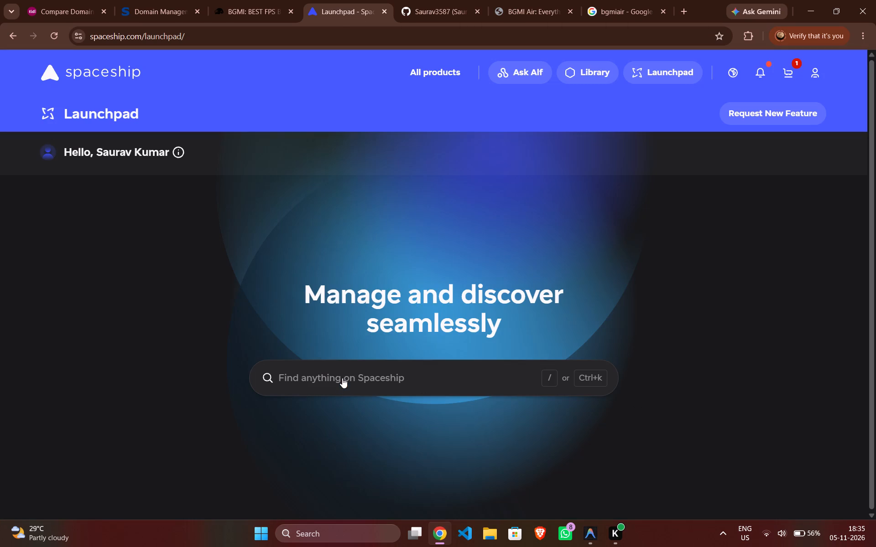
Search for the domain name battlegroundsmobileindiaair from the Spaceship home page.
double_click(125, 71)
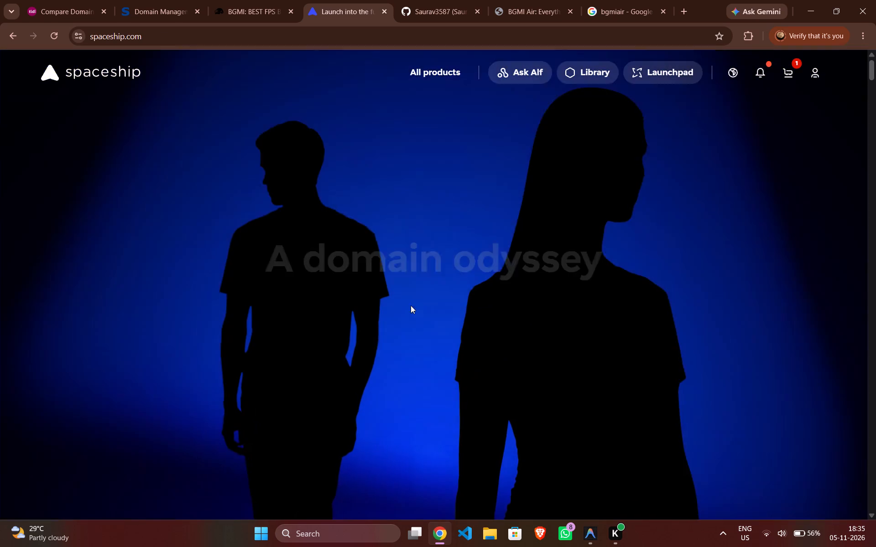
left_click(333, 359)
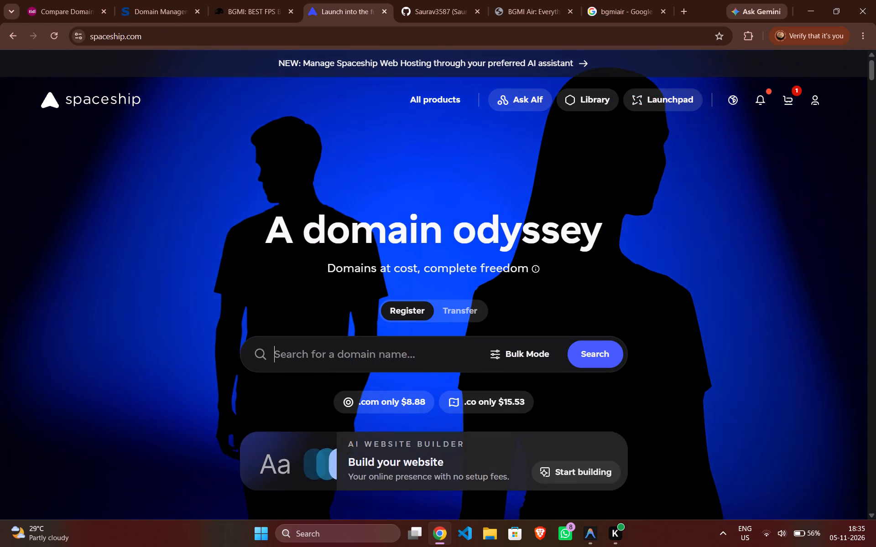
type("battlegroundsmobile")
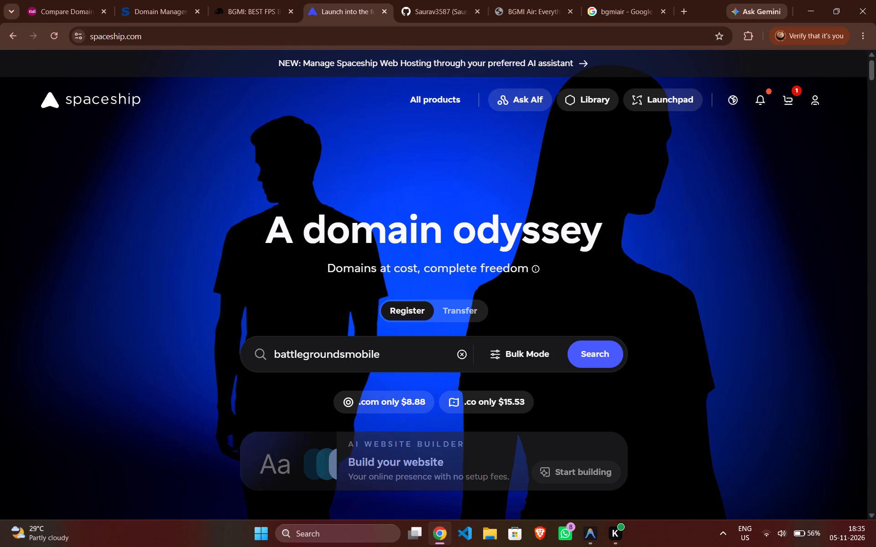
type("indiaia")
key("backslash")
key("BackSpace")
key("BackSpace")
key("BackSpace")
type("air")
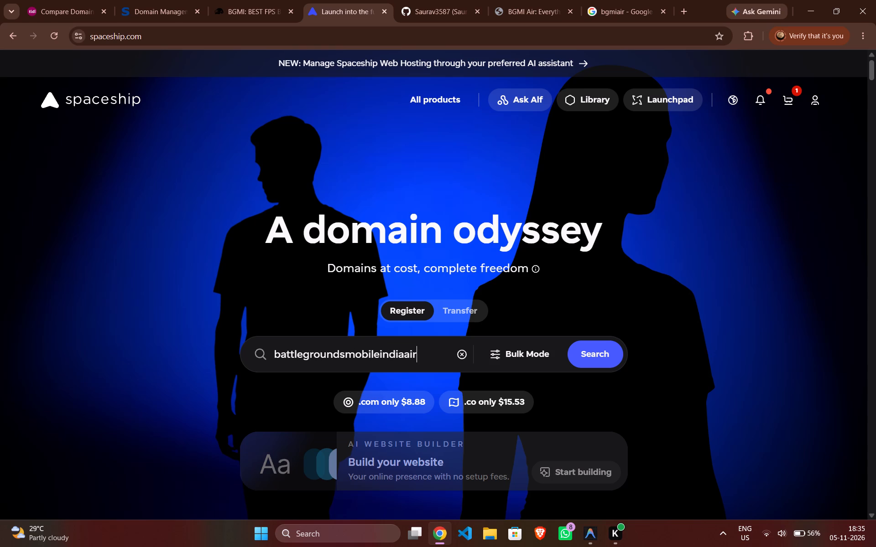
key("Return")
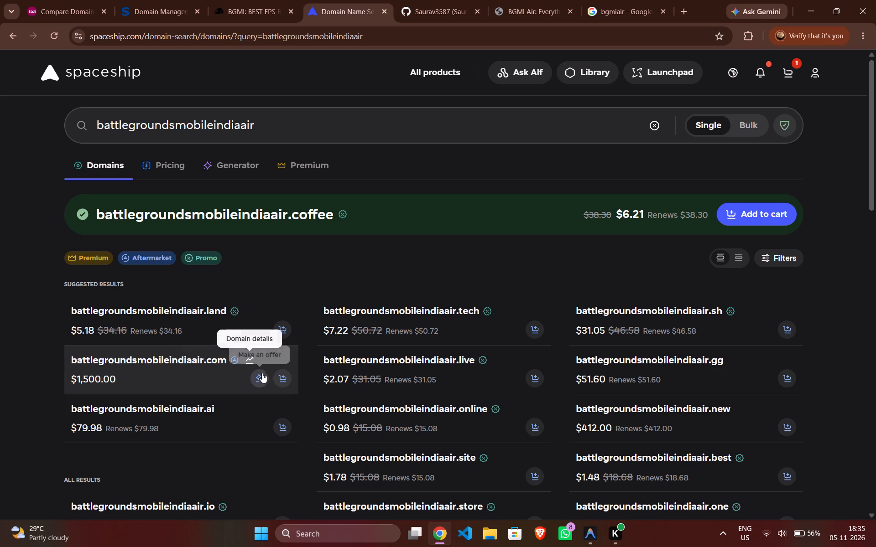
Open the details of the battlegroundsmobileindiaair.com search result and review its purchase price, minimum offer and .com price history.
left_click(45, 389)
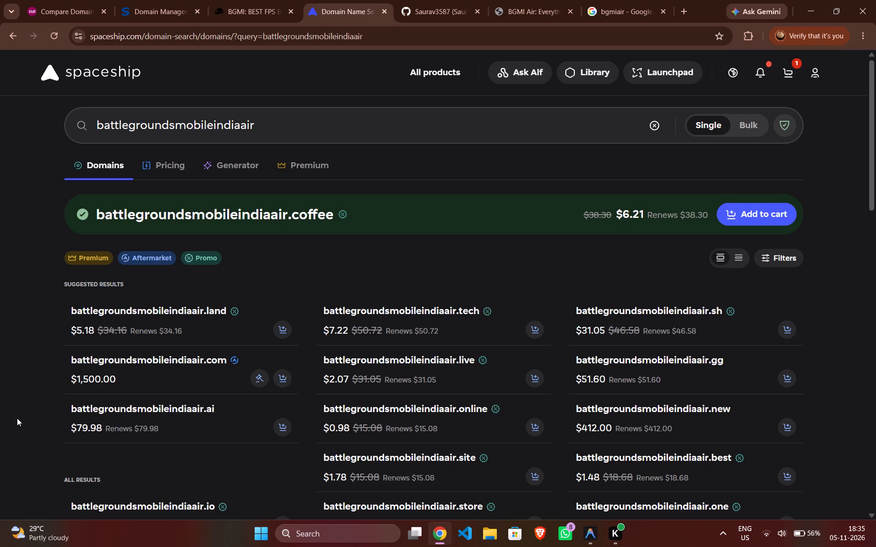
scroll(17, 418, "down", 1)
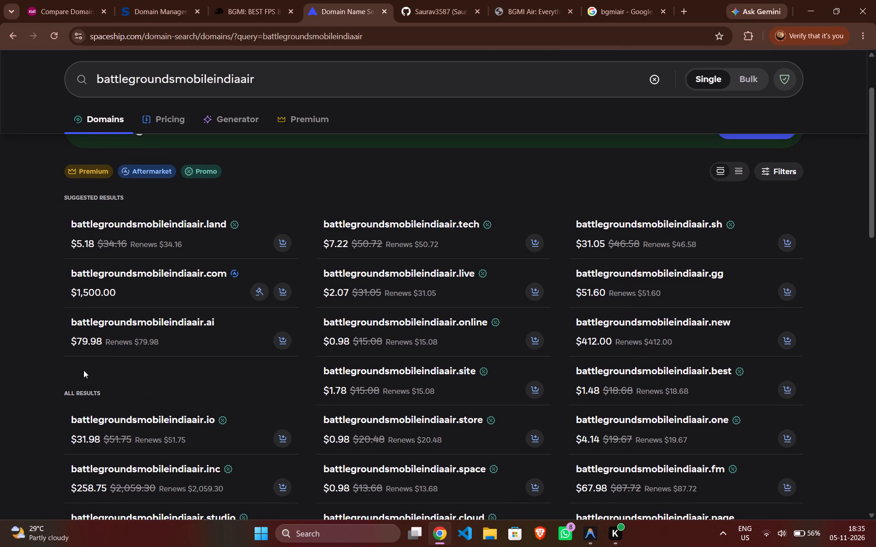
left_click(150, 271)
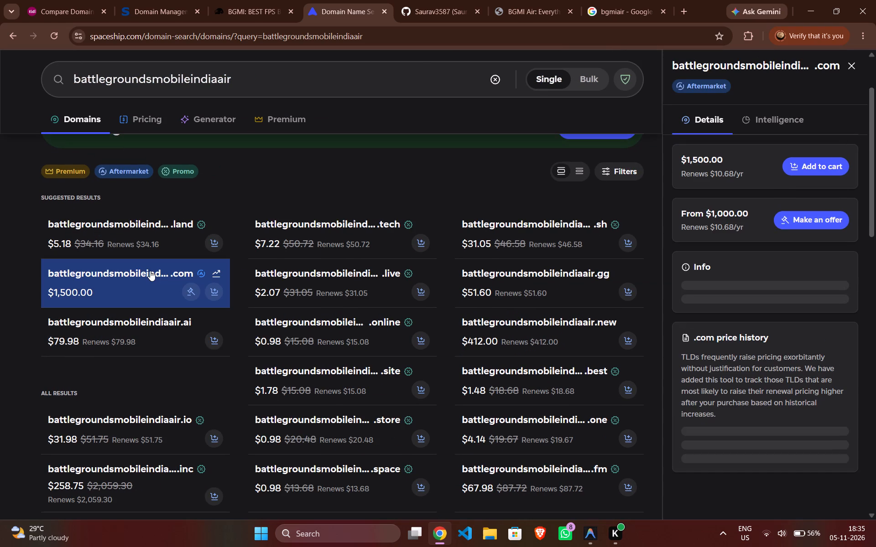
scroll(720, 255, "up", 2)
scroll(720, 255, "down", 2)
scroll(731, 287, "up", 2)
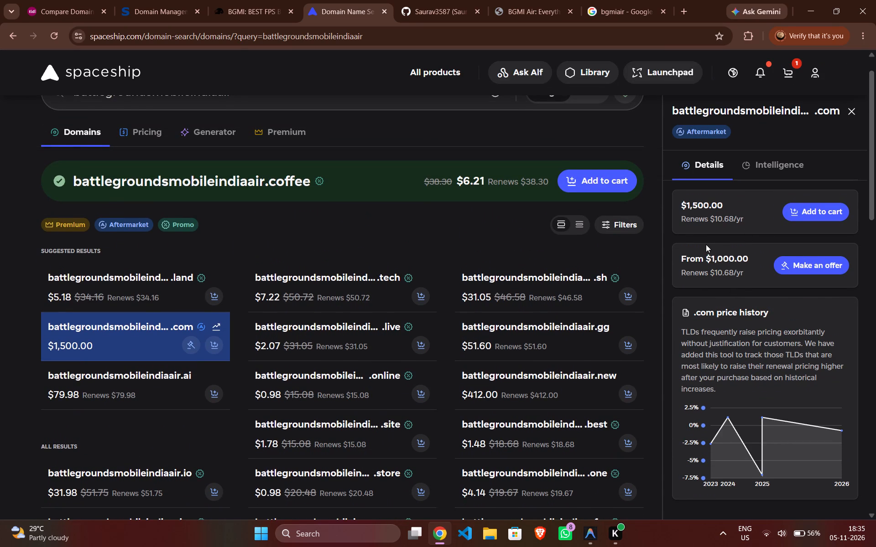
scroll(706, 244, "up", 1)
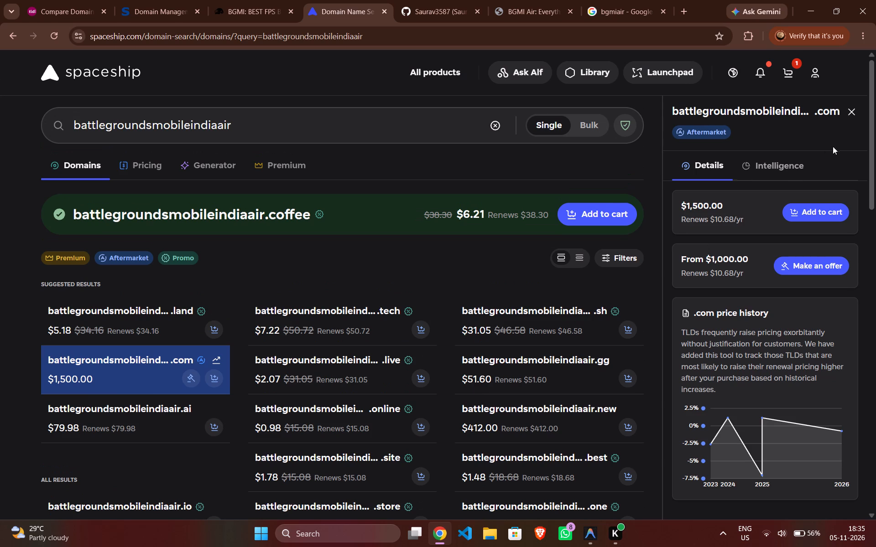
left_click(853, 111)
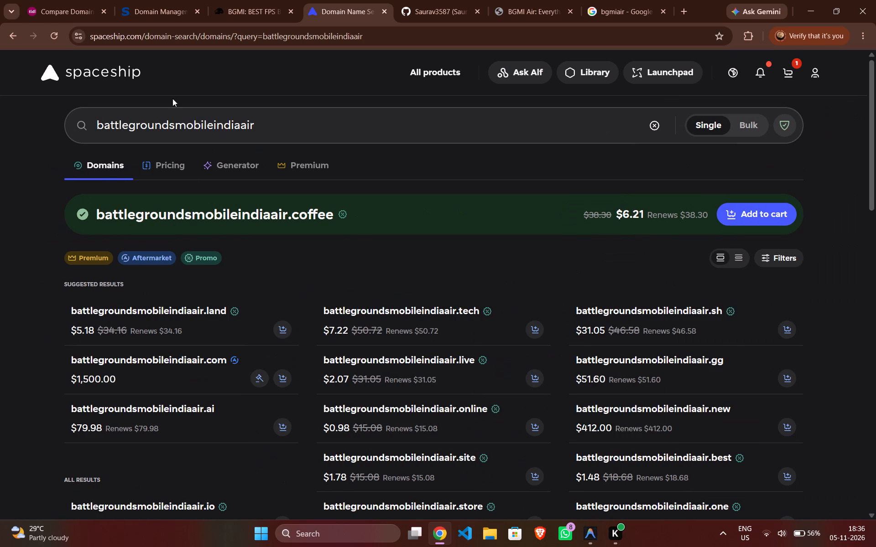
Switch to the open GitHub profile page to view its overview.
left_click(435, 20)
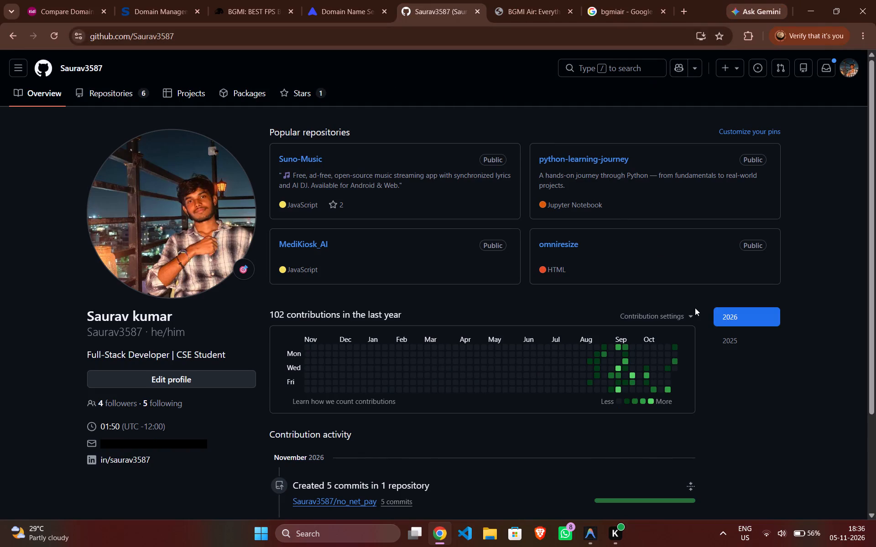
left_click(787, 369)
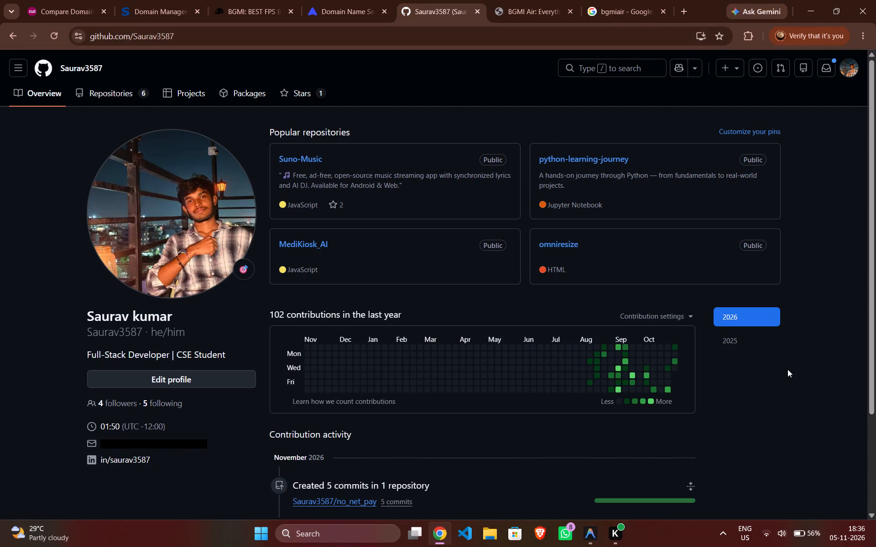
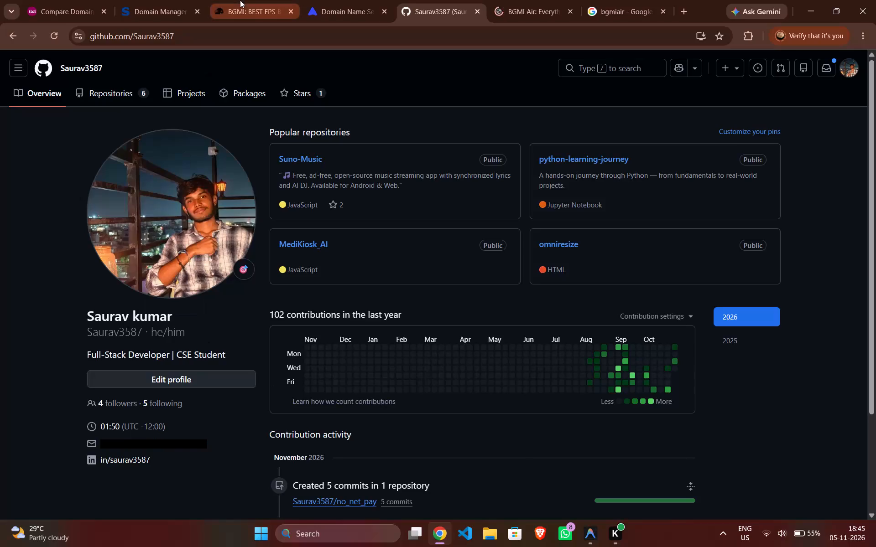
Switch back to the Spaceship search results for battlegroundsmobileindiaair.
left_click(351, 3)
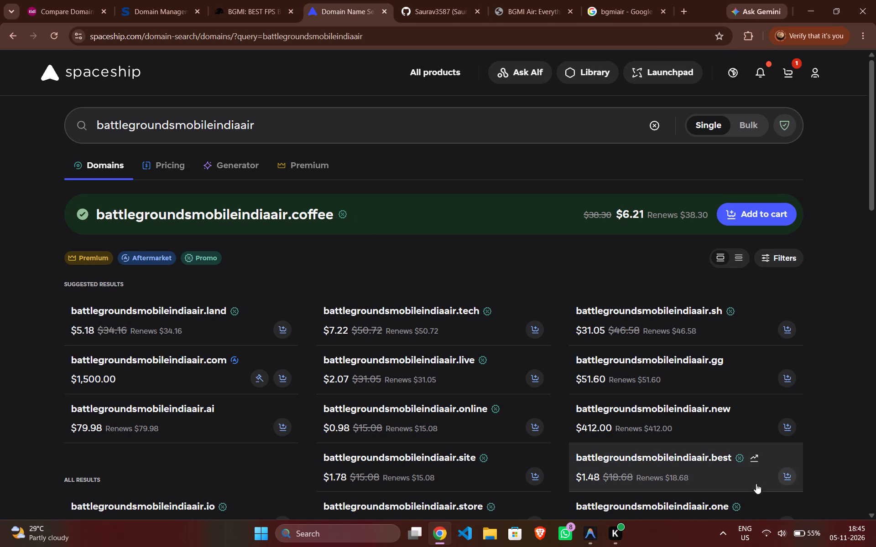
Check the computer's Wi-Fi connection status and network list, and dismiss them.
left_click(769, 522)
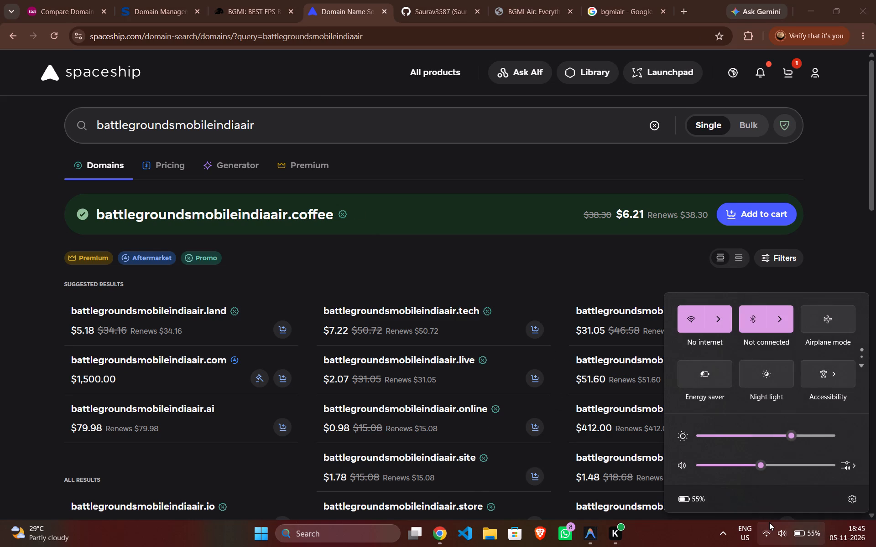
left_click(721, 318)
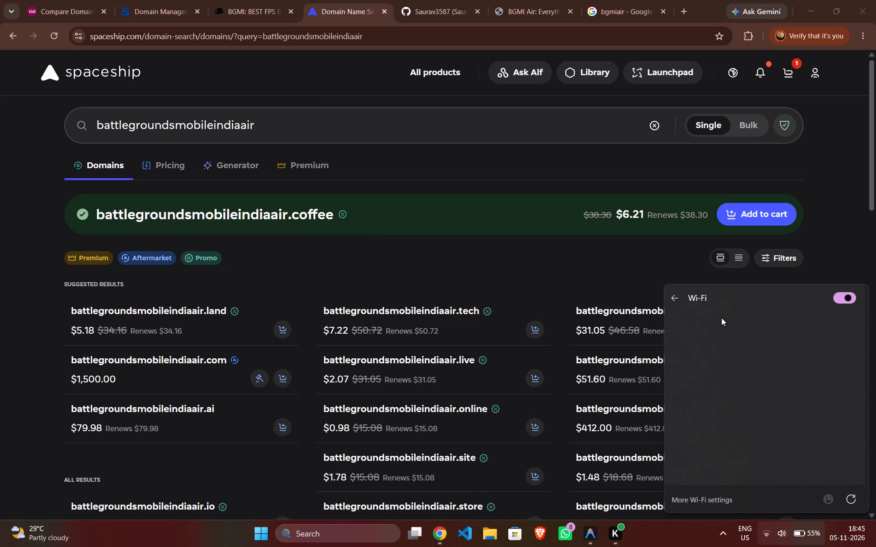
left_click(850, 233)
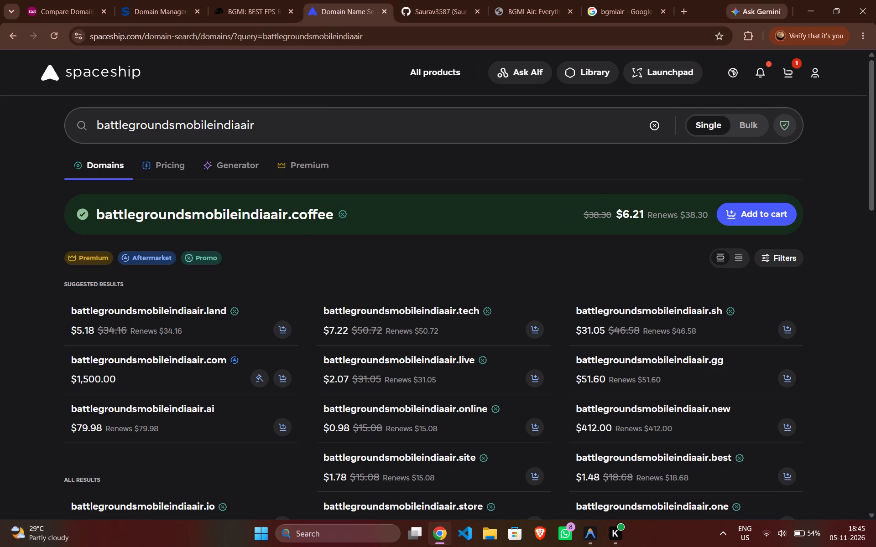
Open SellerHub from the Spaceship Launchpad.
left_click(653, 79)
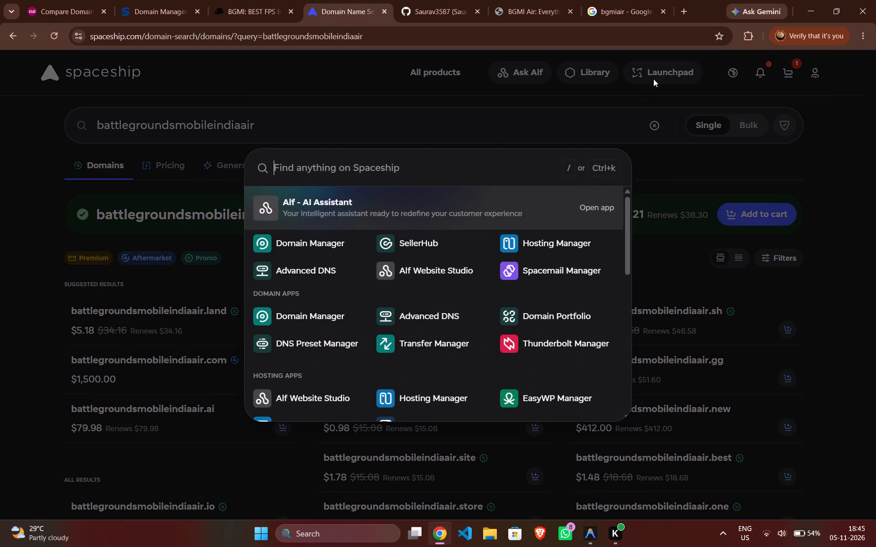
left_click(444, 243)
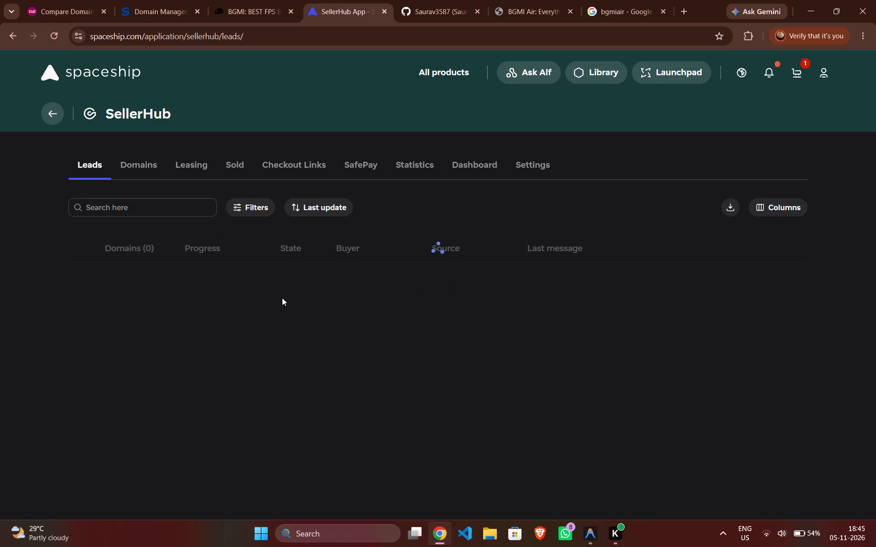
Set battlegroundsmobileindiaair.com's SellerHub pricing to a $1,600 minimum offer and $2,000 Buy it now, and save the changes.
left_click(127, 162)
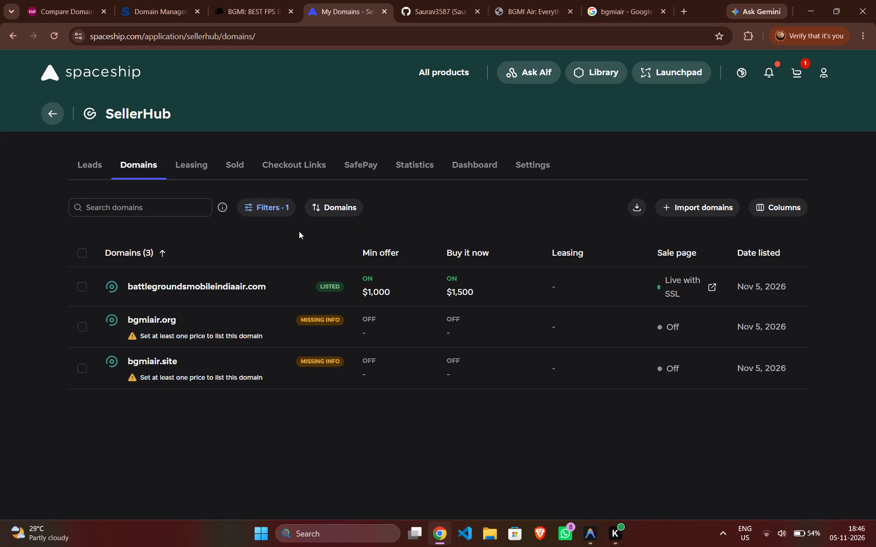
left_click(572, 294)
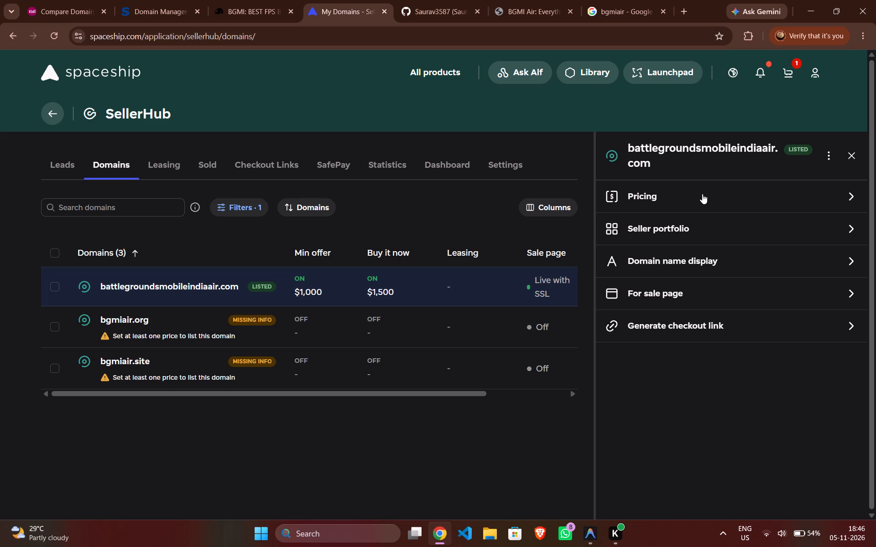
left_click(702, 194)
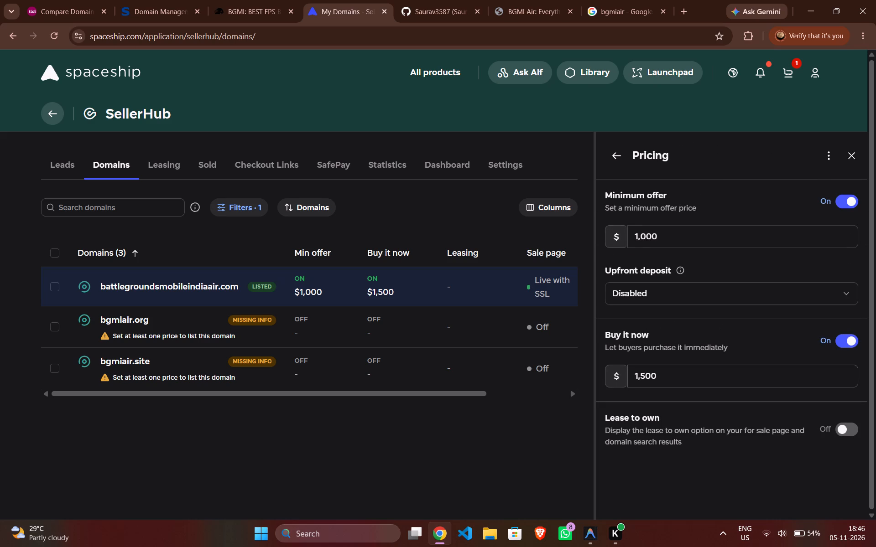
left_click_drag(662, 380, 594, 387)
type("1900")
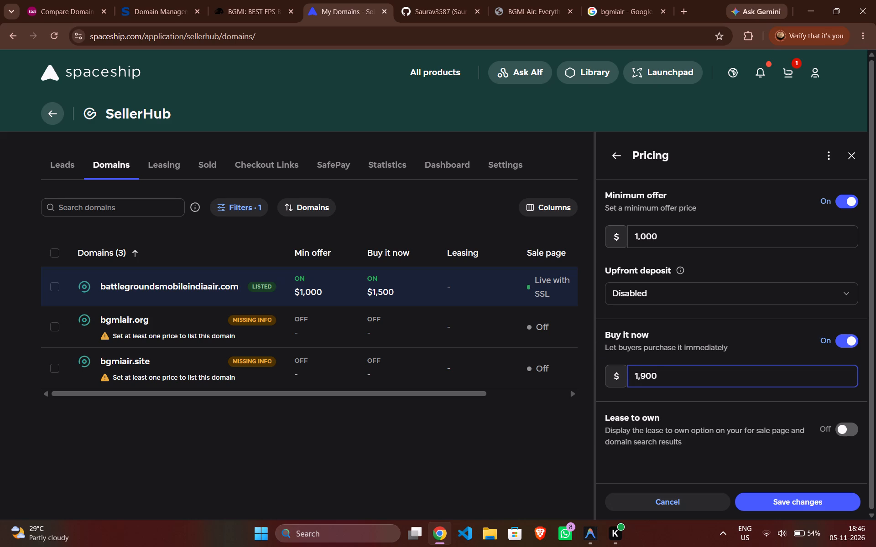
key("BackSpace")
key("BackSpace")
key("BackSpace")
key("BackSpace")
key("BackSpace")
key("BackSpace")
key("BackSpace")
type("2000")
left_click_drag(684, 233, 526, 263)
type("1600")
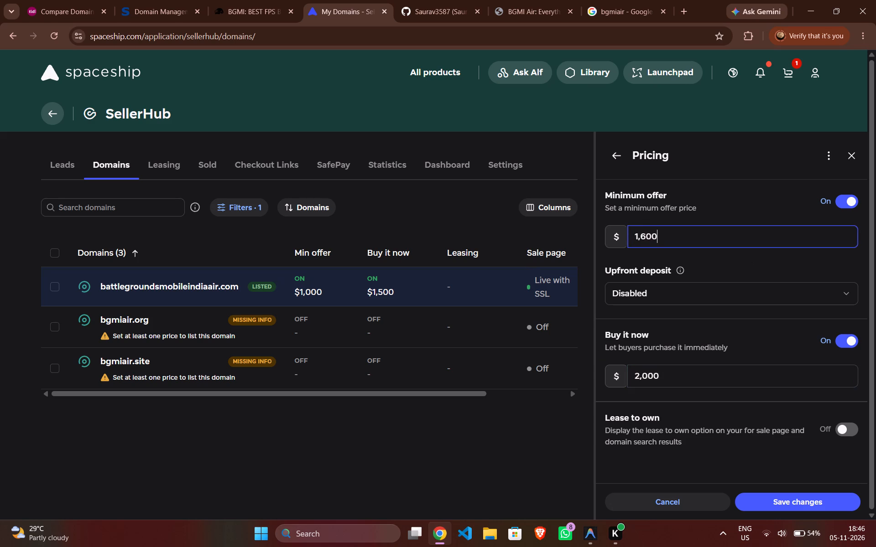
left_click(754, 495)
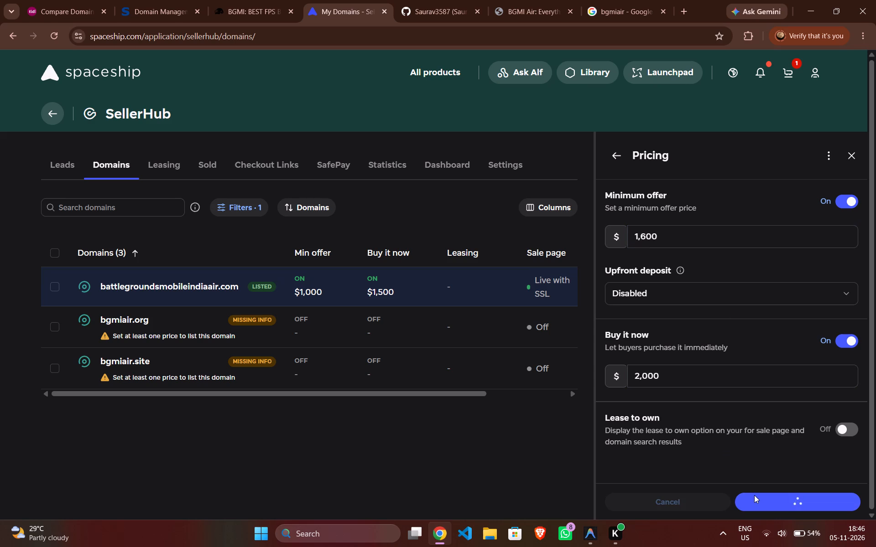
left_click(615, 159)
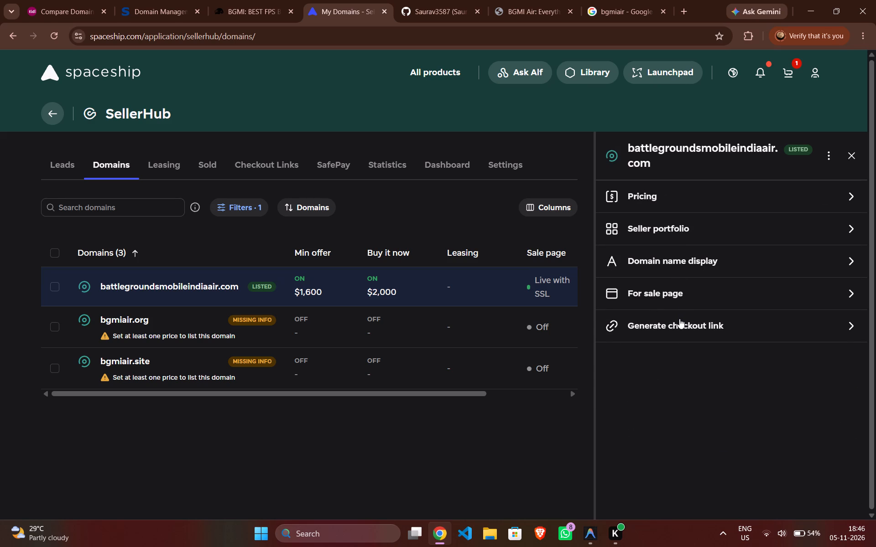
Review the checkout link options for battlegroundsmobileindiaair.com and close its details without generating a link.
left_click(679, 319)
scroll(703, 308, "down", 2)
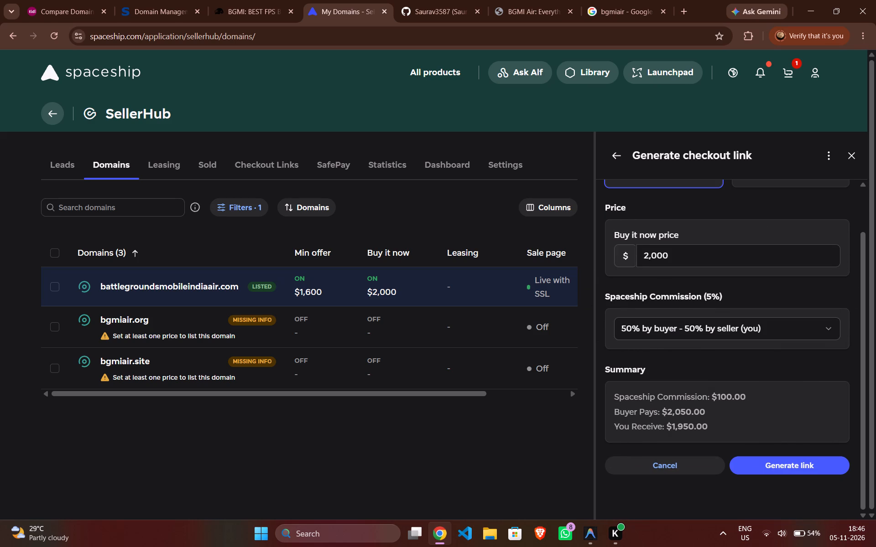
left_click(619, 164)
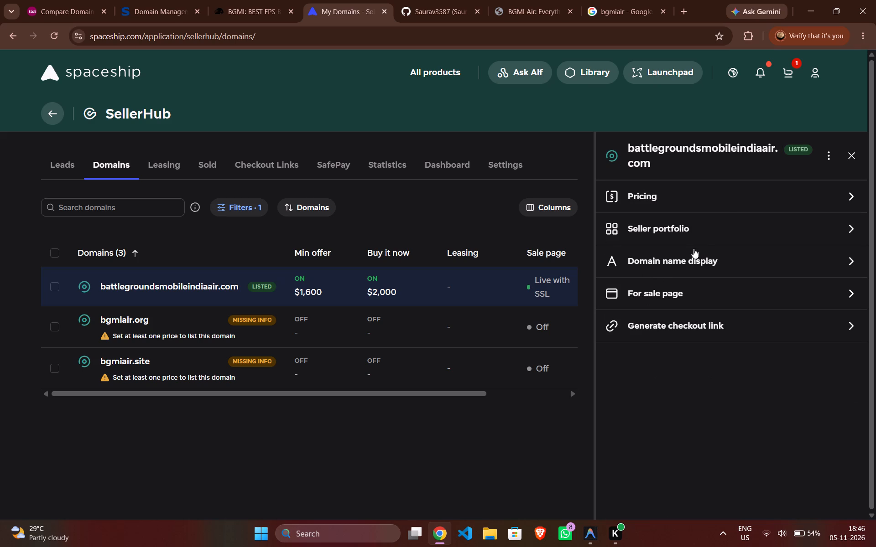
left_click(846, 163)
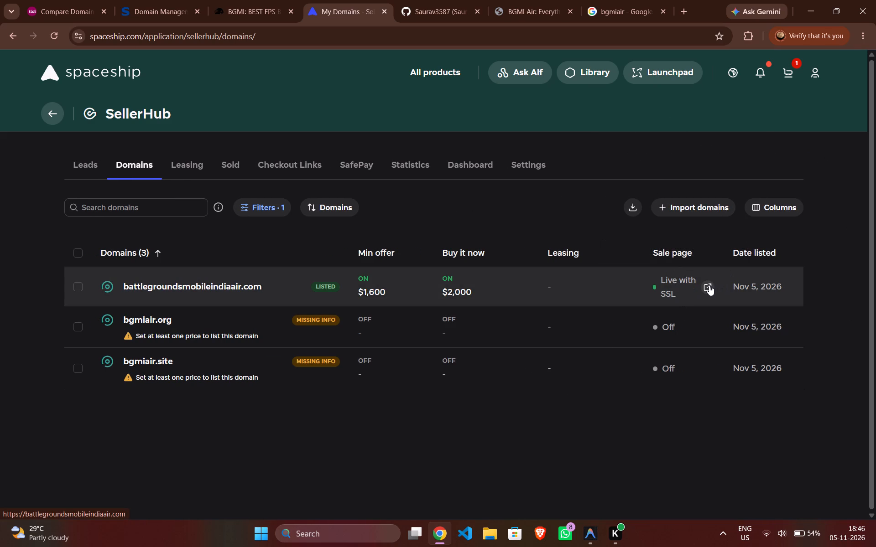
Open the battlegroundsmobileindiaair.com sale page and continue with its Buy now option to the Spaceship cart.
left_click(709, 285)
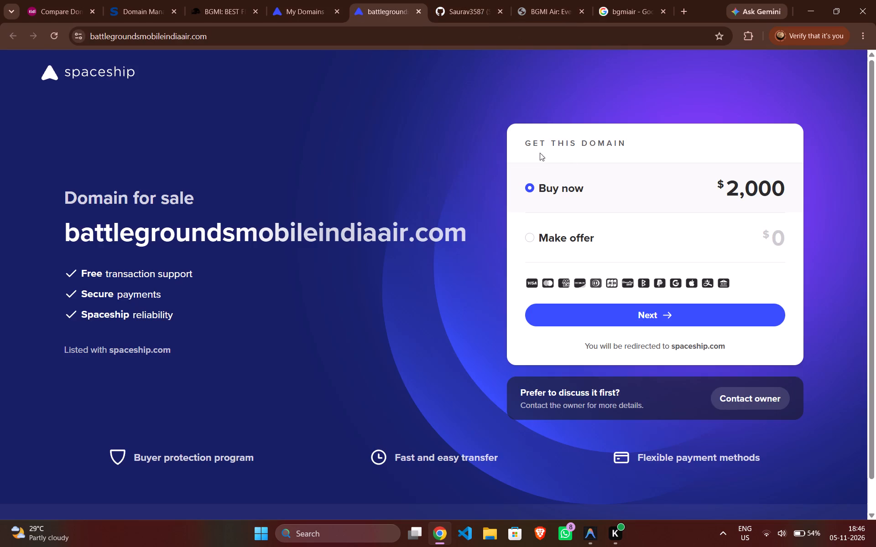
left_click(579, 310)
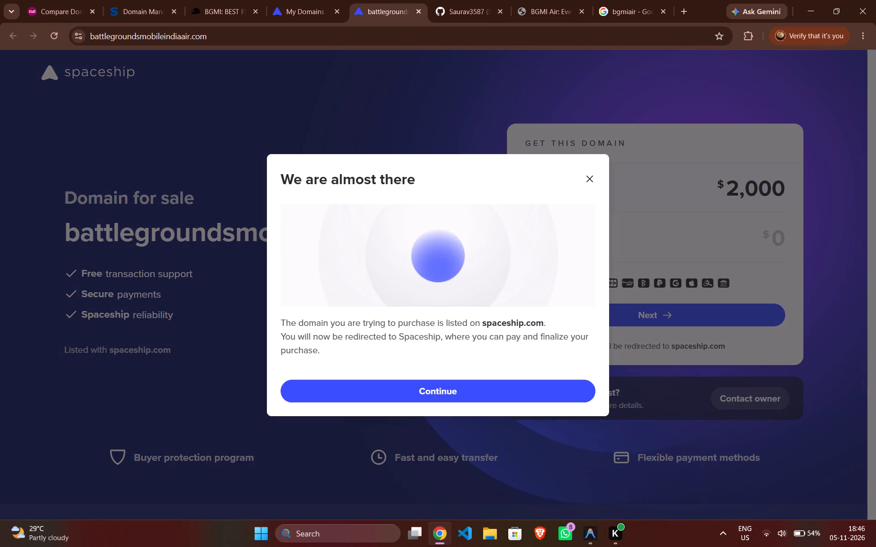
left_click(448, 386)
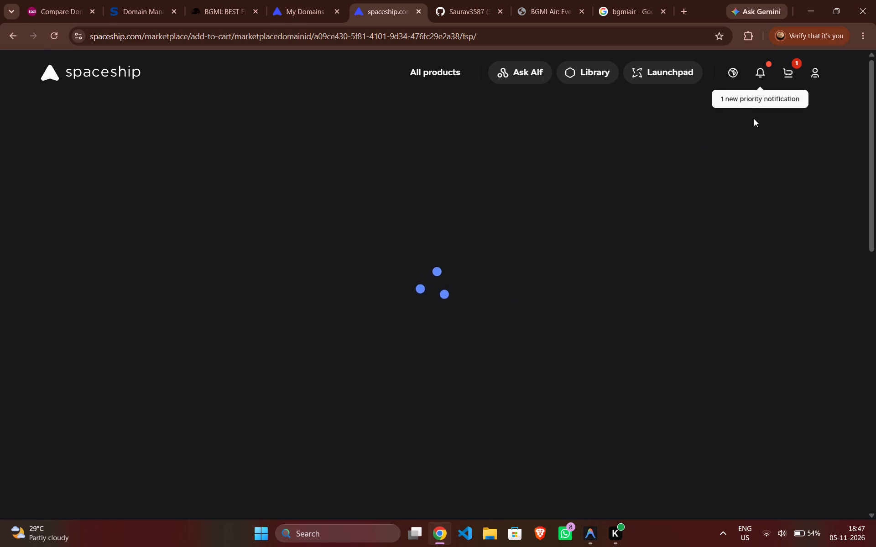
Mark the "We processed your order." notification as read.
left_click(756, 76)
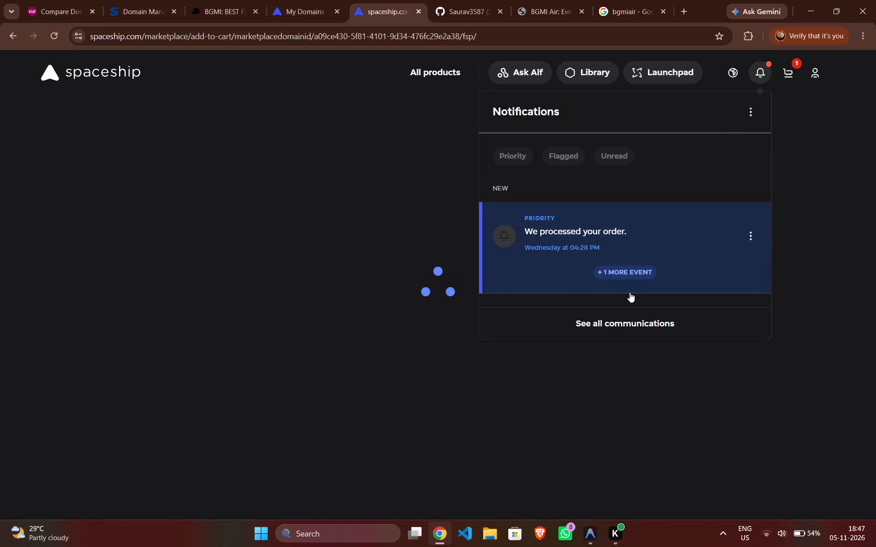
left_click(750, 238)
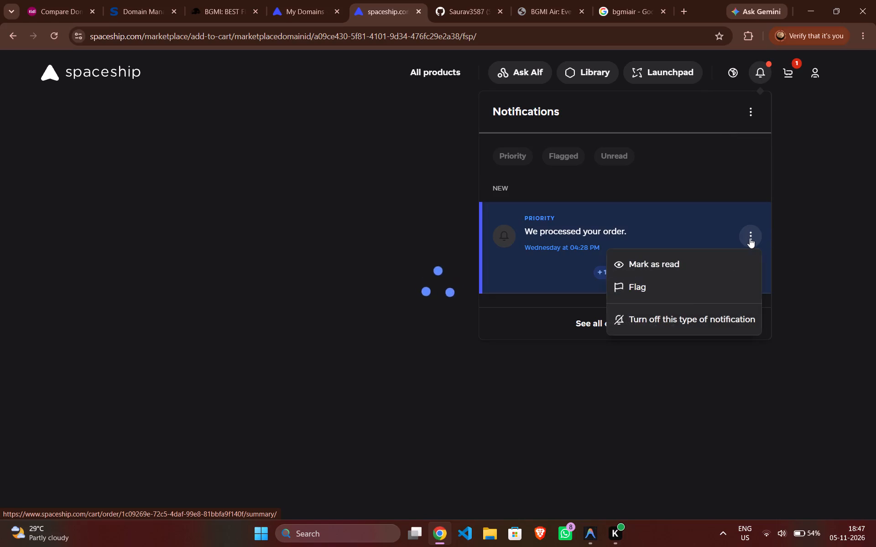
left_click(675, 262)
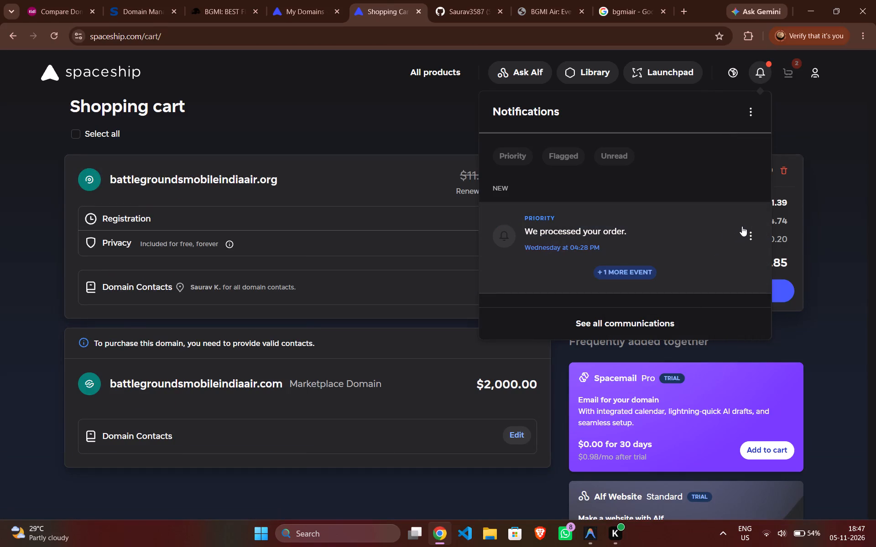
Open the order summary from the processed-order notification and dismiss its thank-you message.
left_click(692, 241)
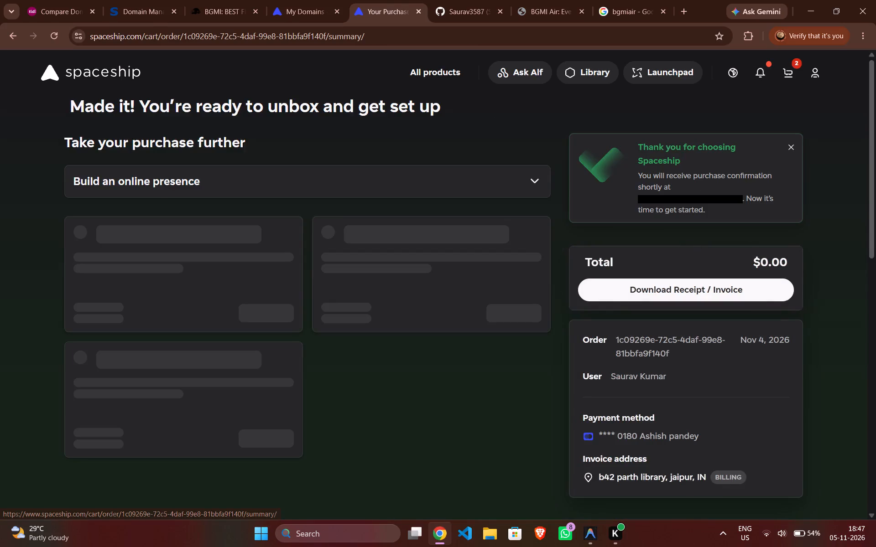
left_click(789, 146)
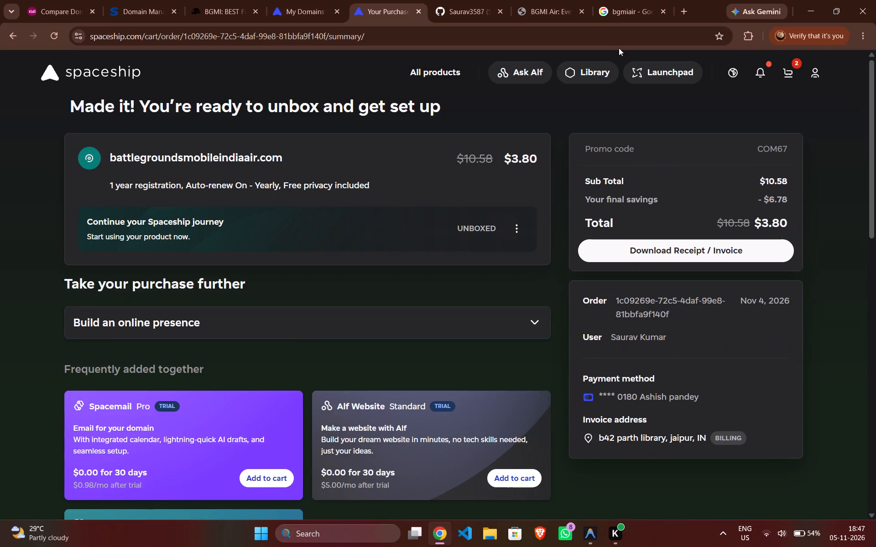
Return to the shopping cart, review its items and checkout details, and close the cart without paying.
left_click(300, 2)
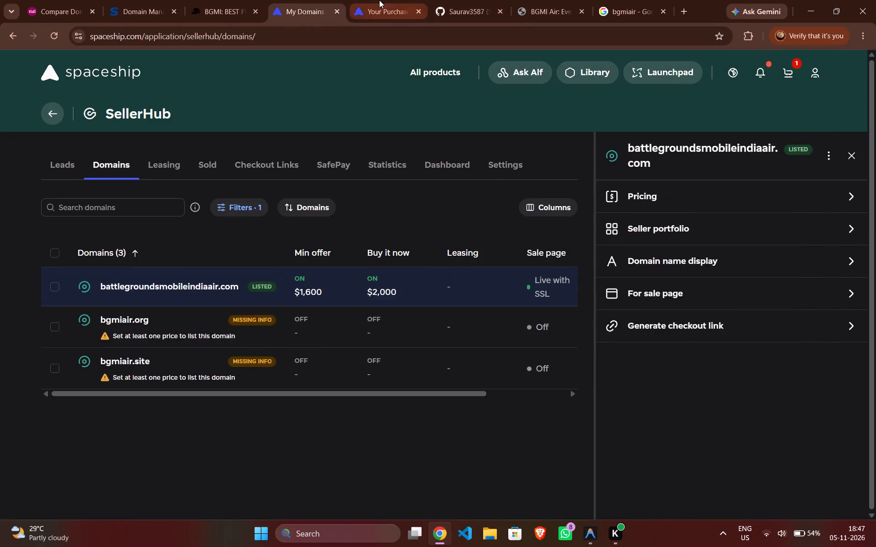
left_click(381, 0)
left_click(23, 44)
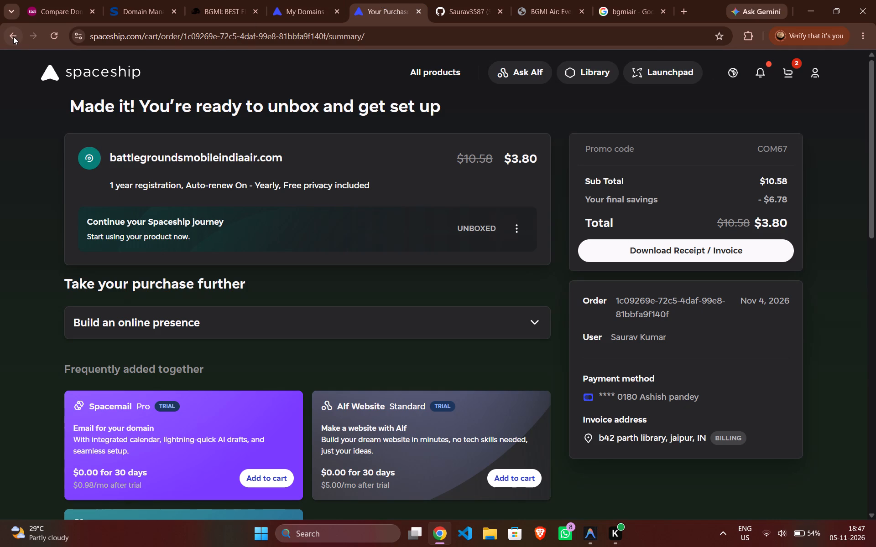
left_click(13, 36)
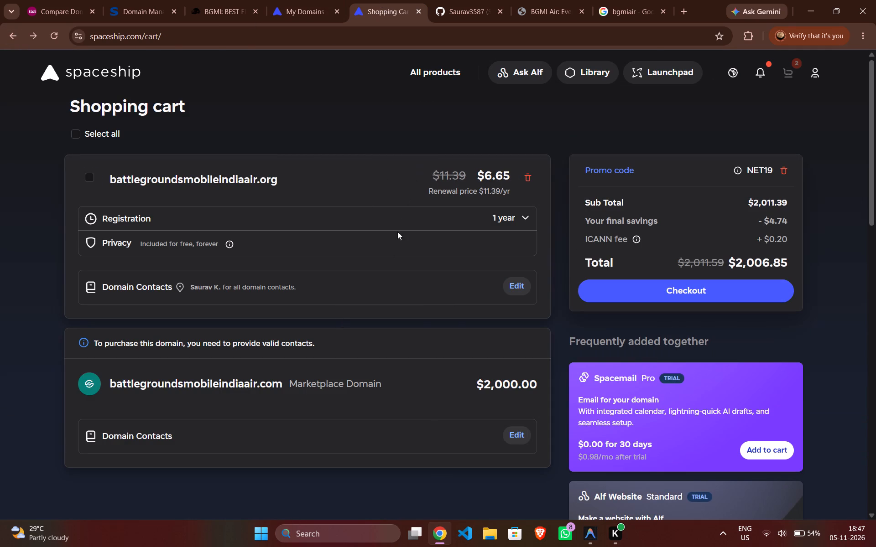
scroll(391, 289, "down", 2)
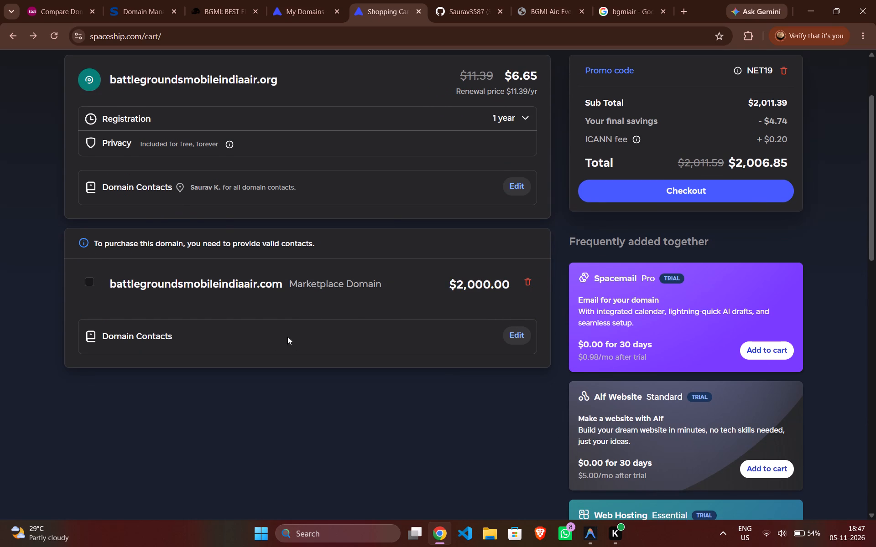
scroll(513, 267, "up", 1)
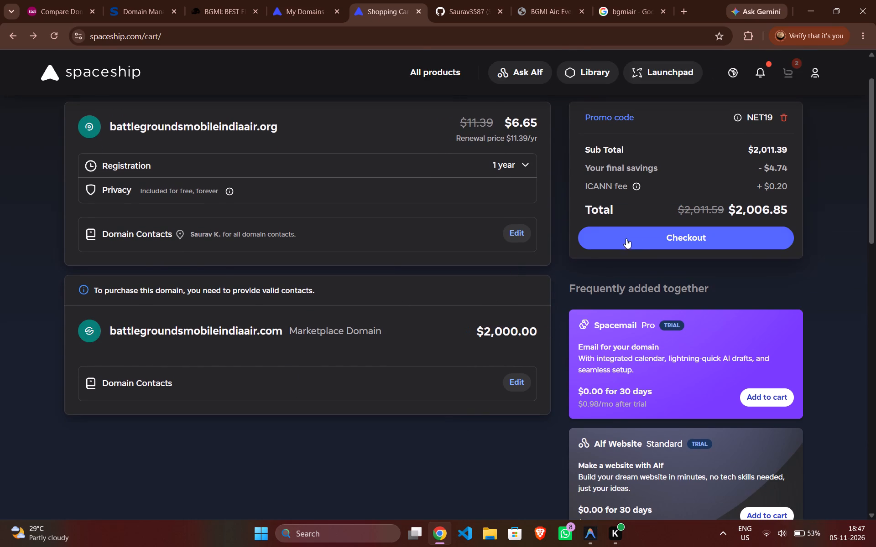
left_click(643, 240)
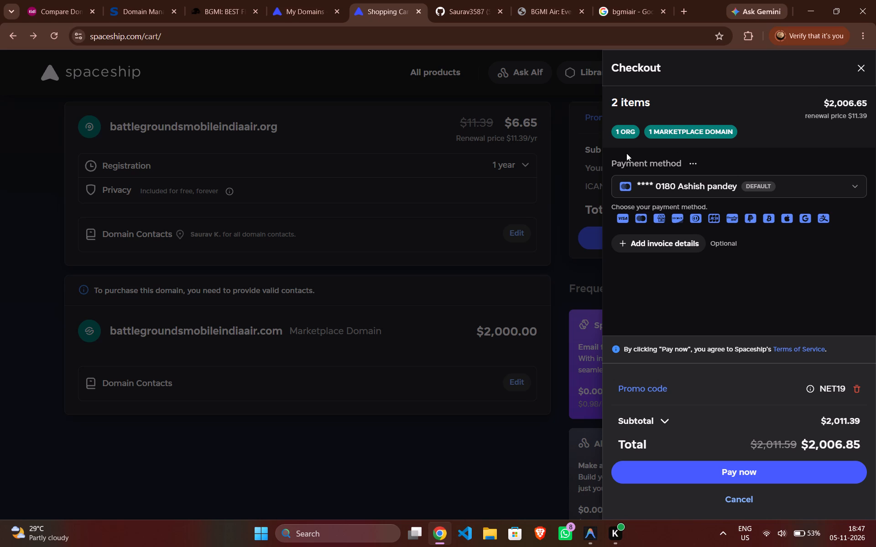
left_click(624, 134)
left_click(863, 66)
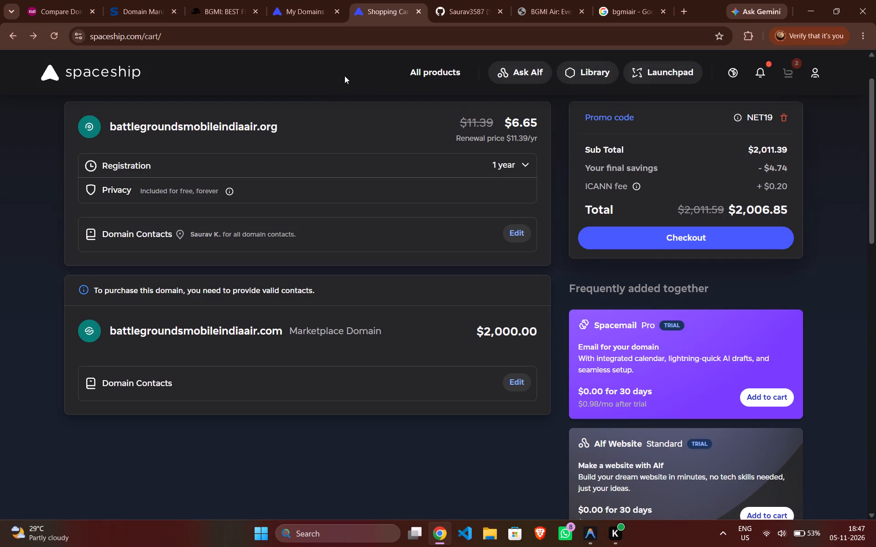
left_click(415, 11)
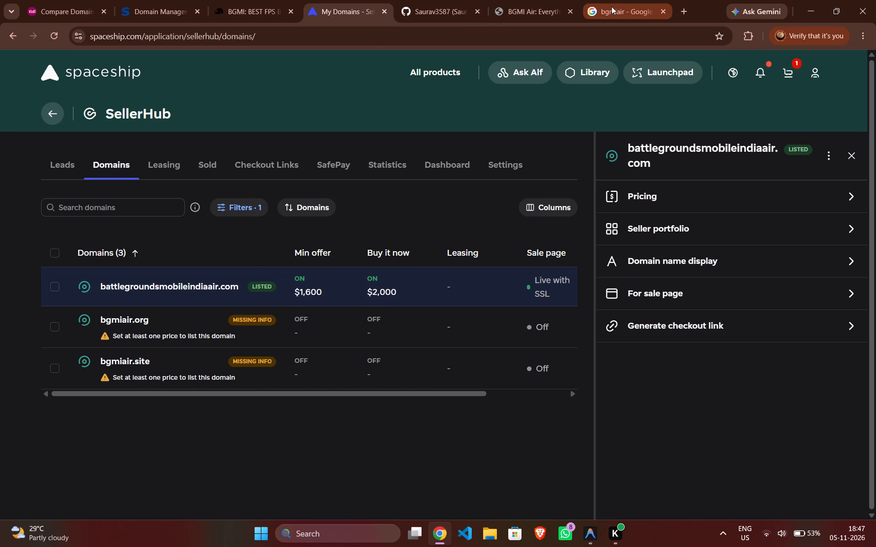
Switch to the Google results for bgmiair, reload them and look through the updated listings.
left_click(612, 6)
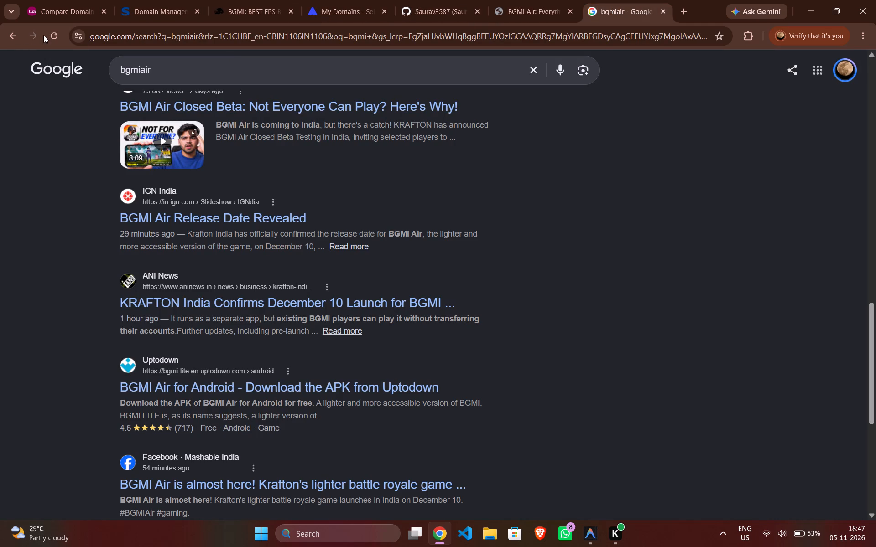
left_click_drag(43, 35, 52, 37)
left_click(52, 37)
scroll(162, 126, "up", 6)
scroll(218, 193, "up", 5)
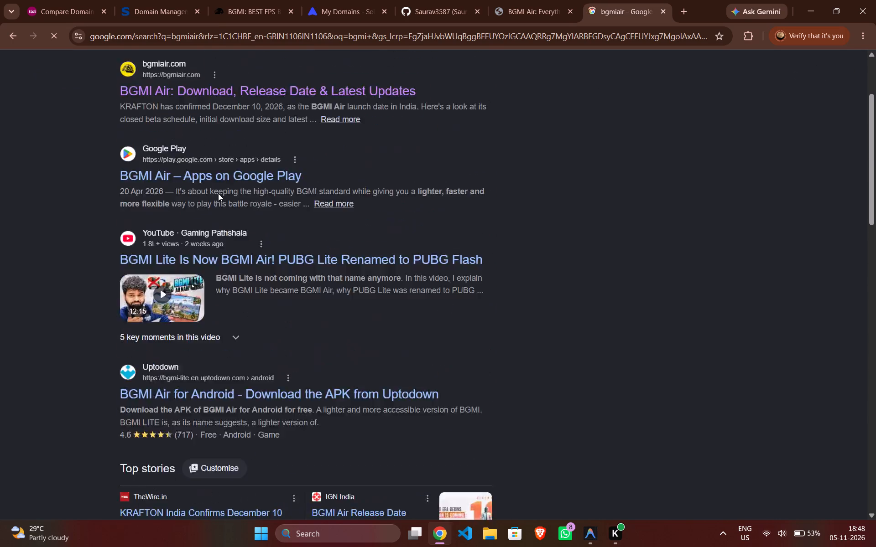
scroll(194, 330, "down", 5)
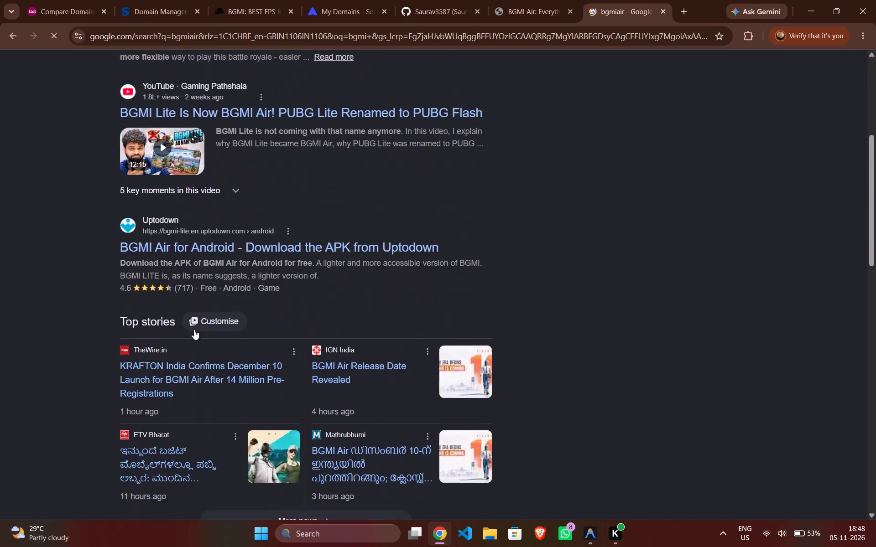
scroll(194, 330, "down", 3)
scroll(194, 330, "up", 2)
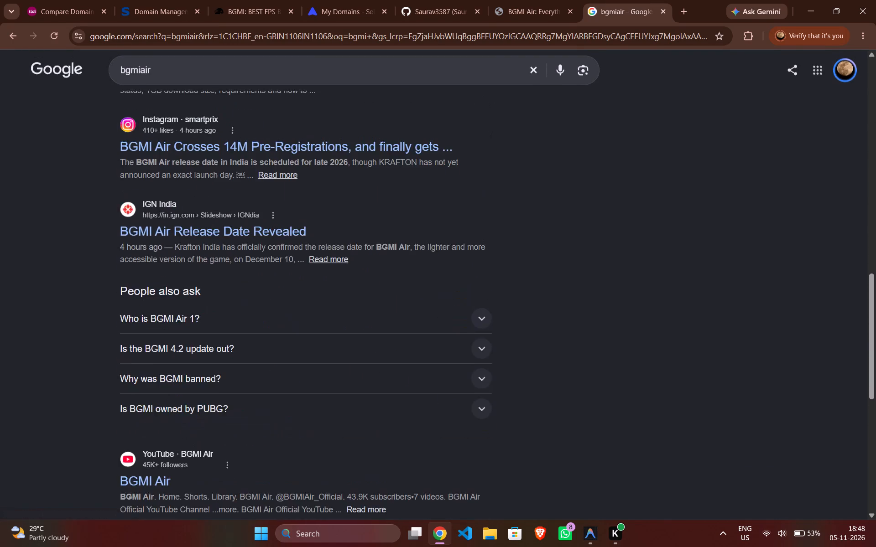
scroll(194, 330, "up", 6)
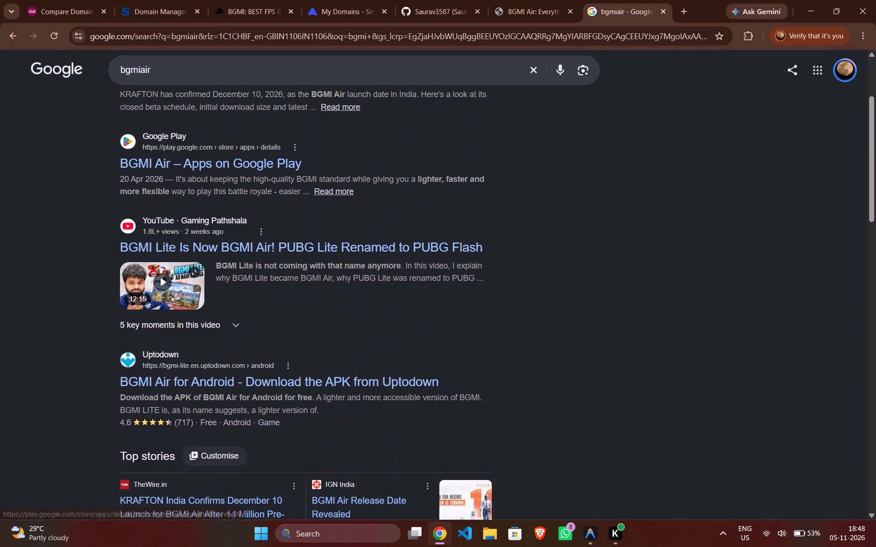
Try to search Google for battlegroundsmobileindiaair.
left_click_drag(195, 73, 57, 87)
type("battlegroundsmobilei")
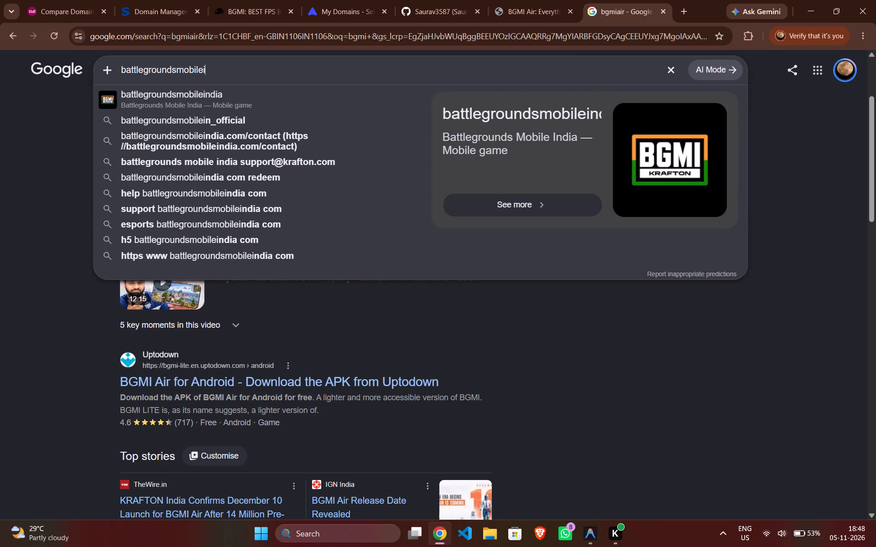
key("Down")
type("air")
key("Return")
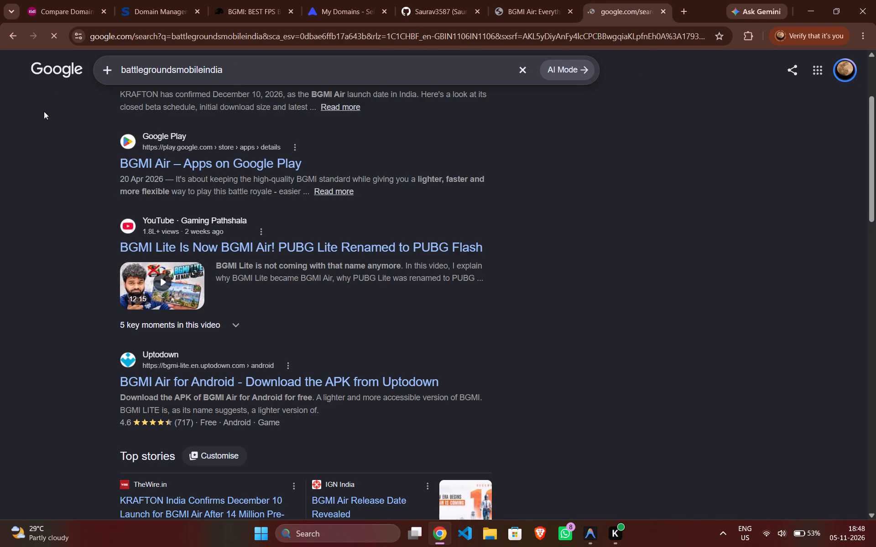
scroll(143, 179, "up", 5)
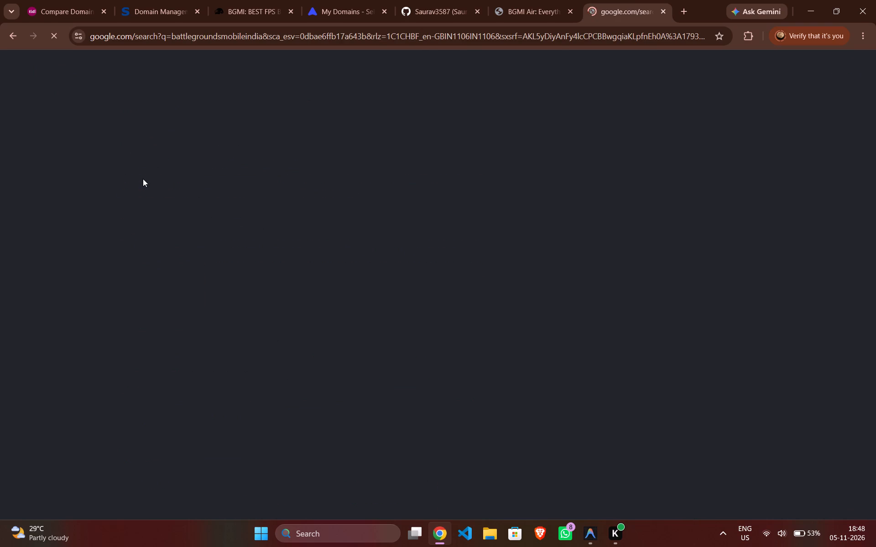
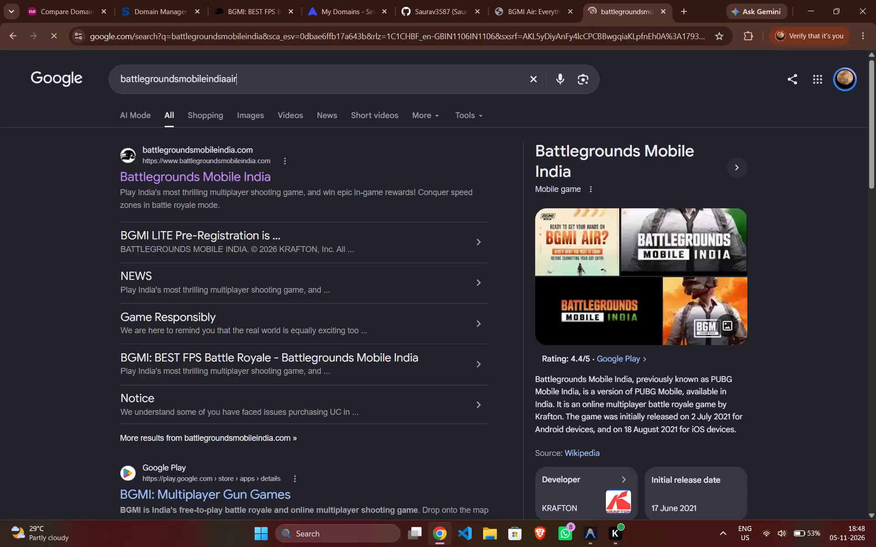
Run the Google search for battlegroundsmobileindiaair and look through the listings while the results load.
key("Return")
scroll(285, 365, "down", 4)
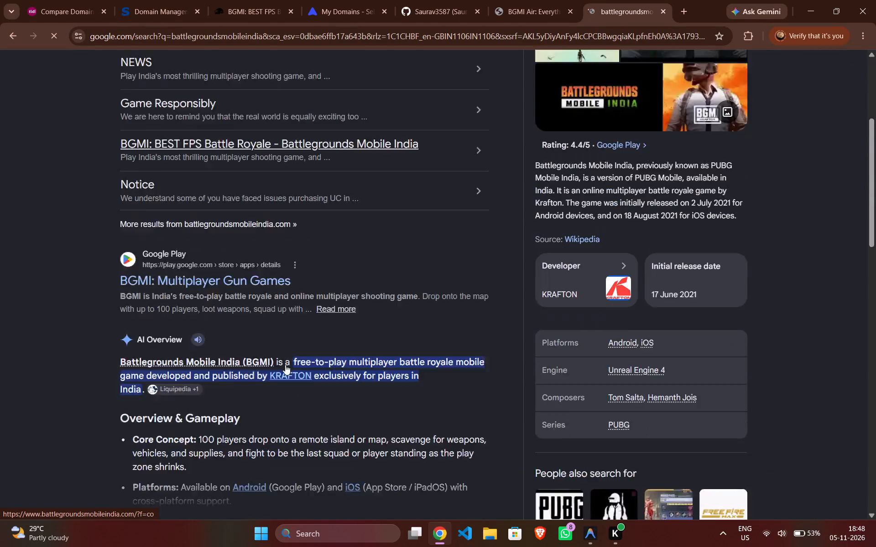
scroll(285, 365, "down", 7)
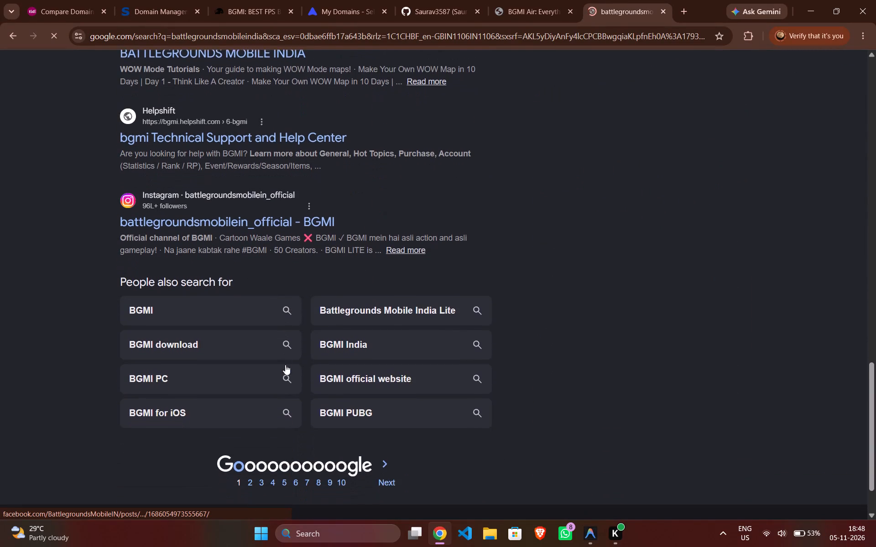
scroll(285, 365, "down", 4)
scroll(285, 365, "up", 3)
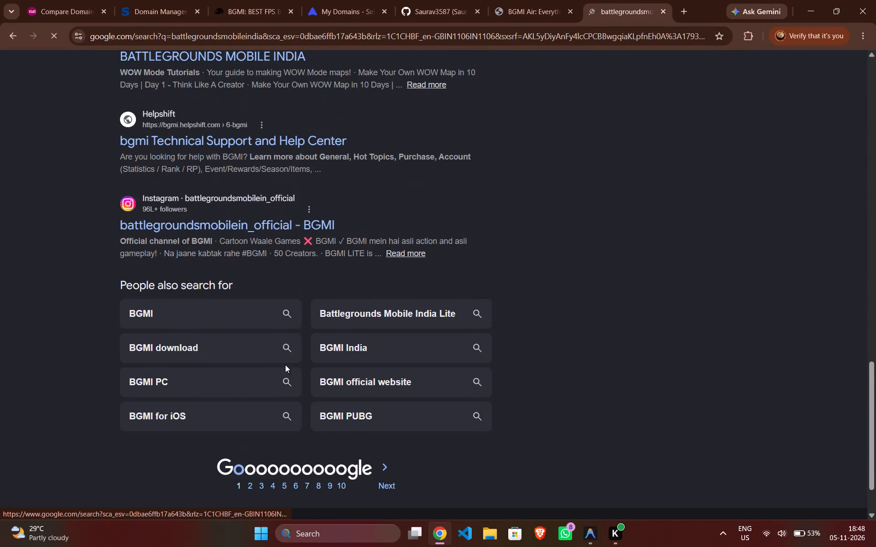
scroll(285, 365, "up", 10)
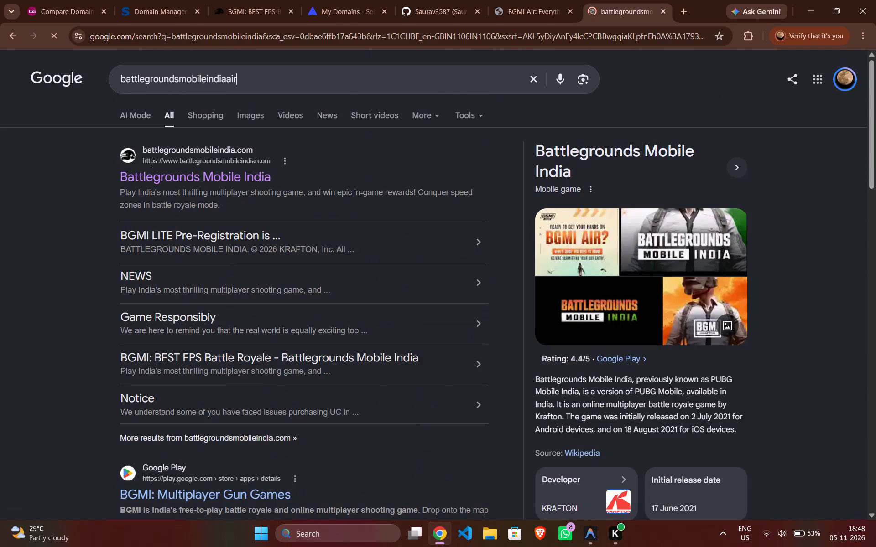
Glance over the BGMI Air article, then return to the SellerHub domains list.
left_click(525, 2)
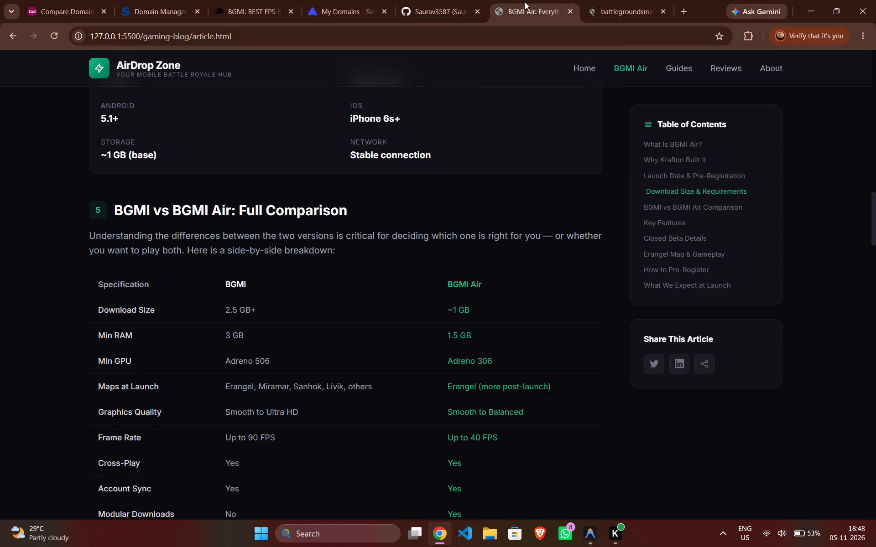
scroll(370, 151, "up", 2)
left_click(431, 1)
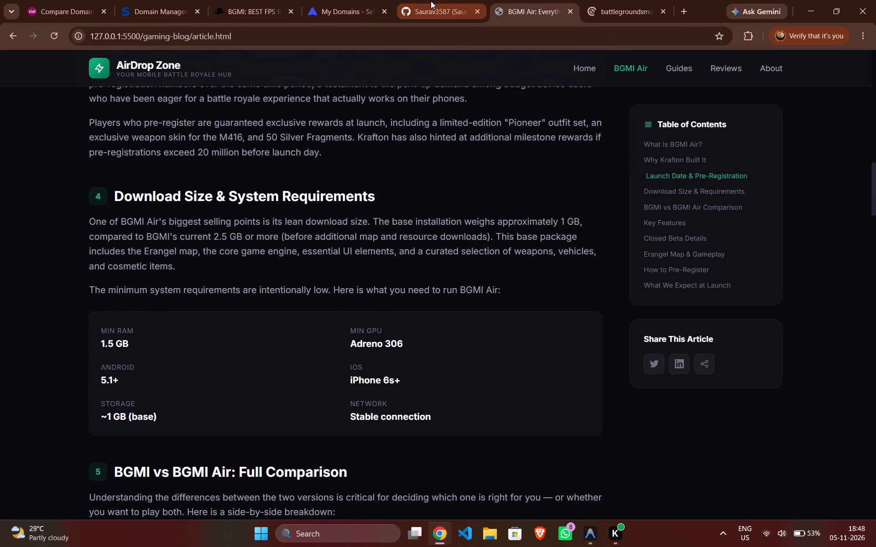
left_click(341, 18)
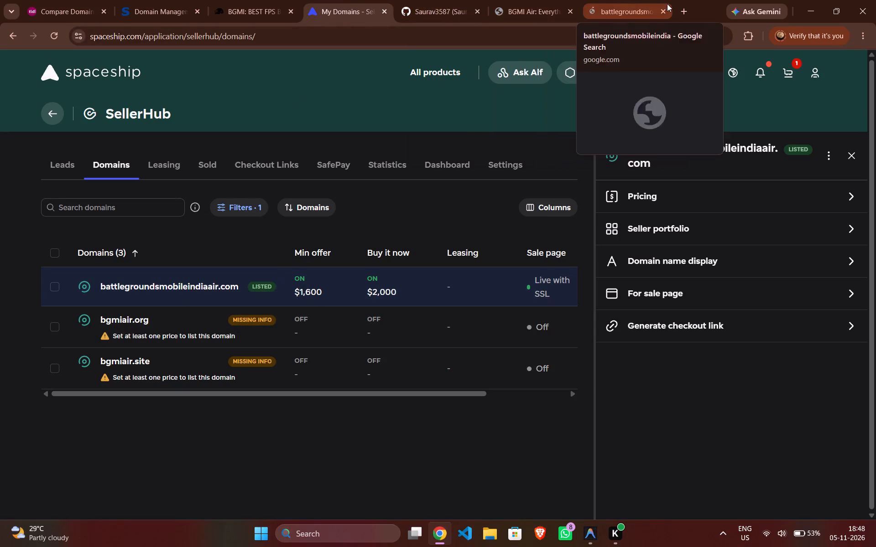
Search Google for hostinger in a new tab.
left_click(680, 8)
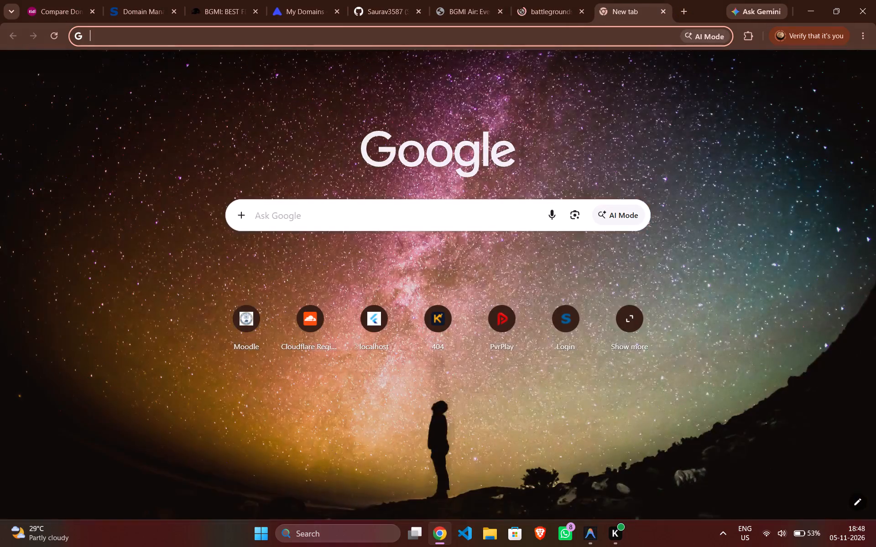
left_click(334, 215)
type("host")
key("Return")
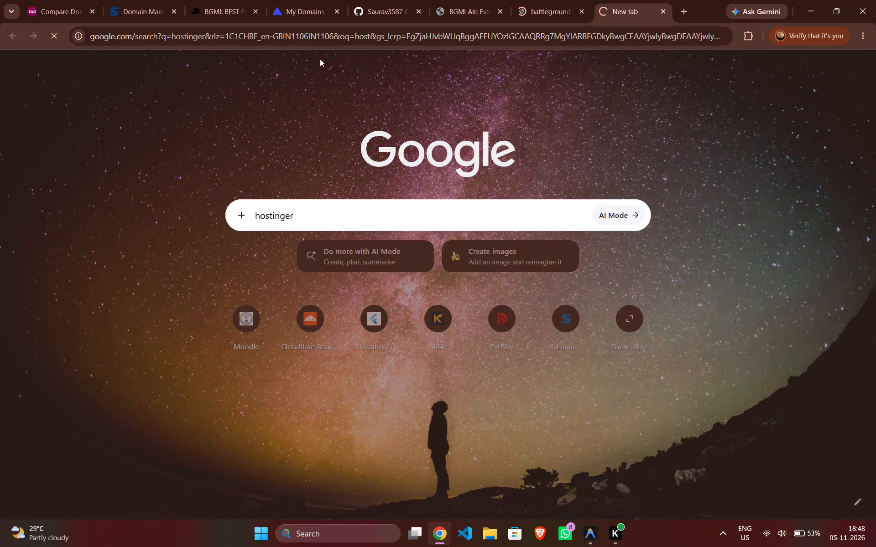
Return to the battlegroundsmobileindiaair Google search and examine its results for the listed domain.
double_click(567, 0)
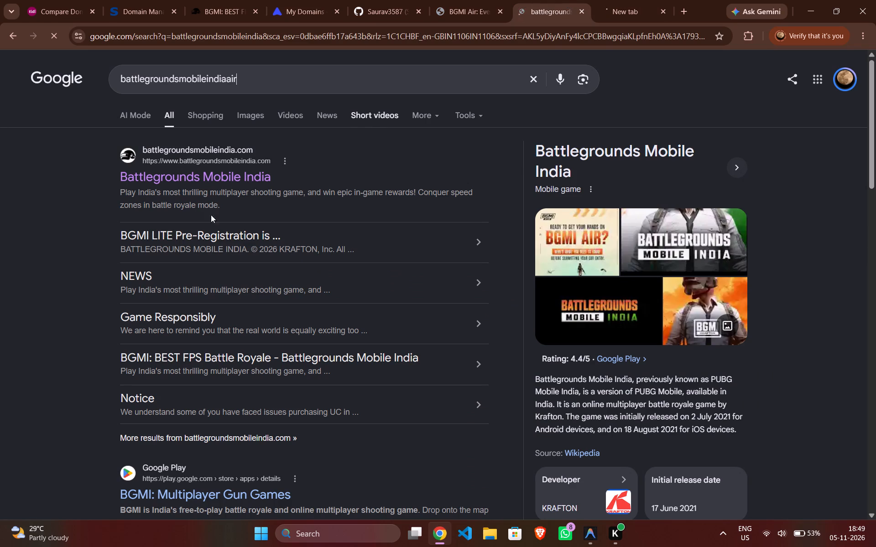
scroll(254, 269, "down", 4)
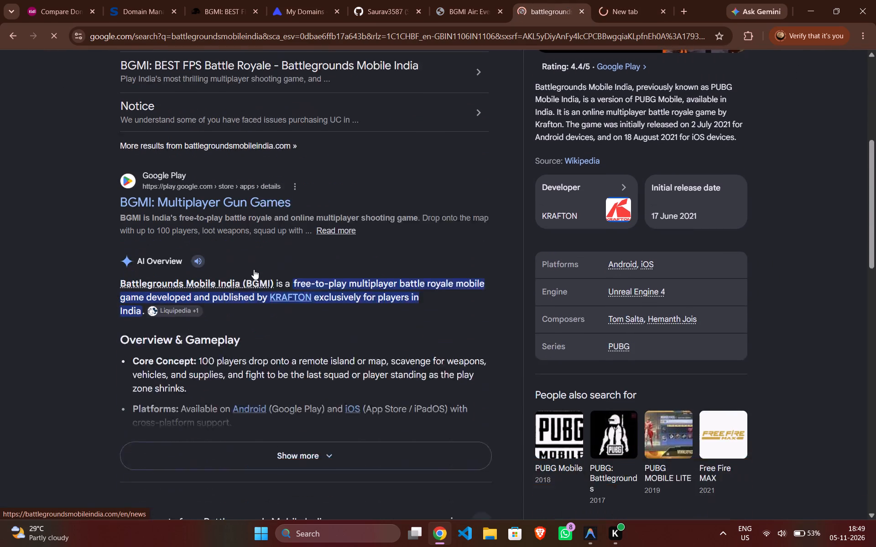
scroll(254, 269, "down", 4)
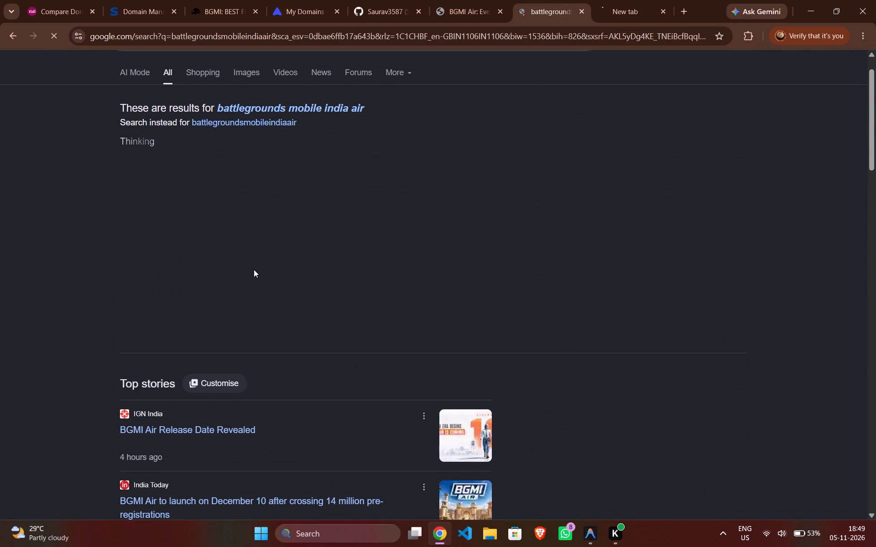
scroll(254, 269, "down", 2)
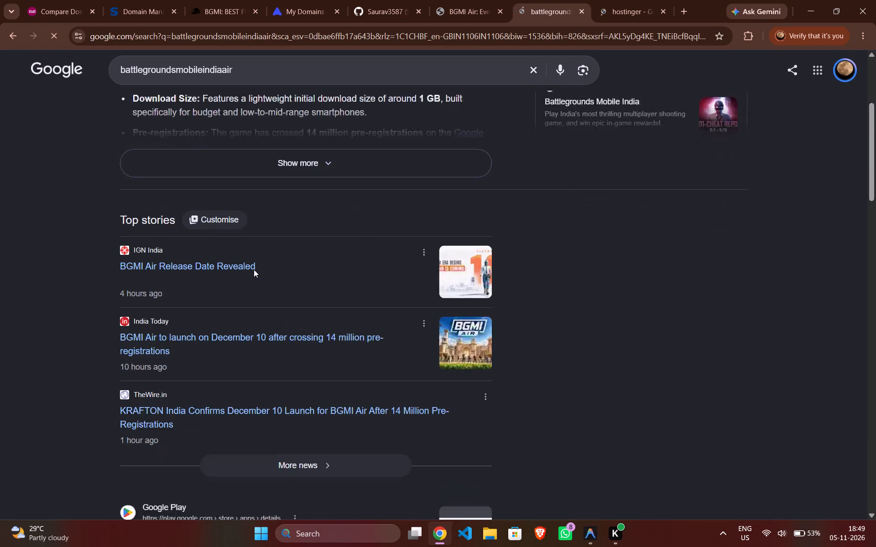
scroll(254, 269, "down", 2)
scroll(262, 330, "down", 1)
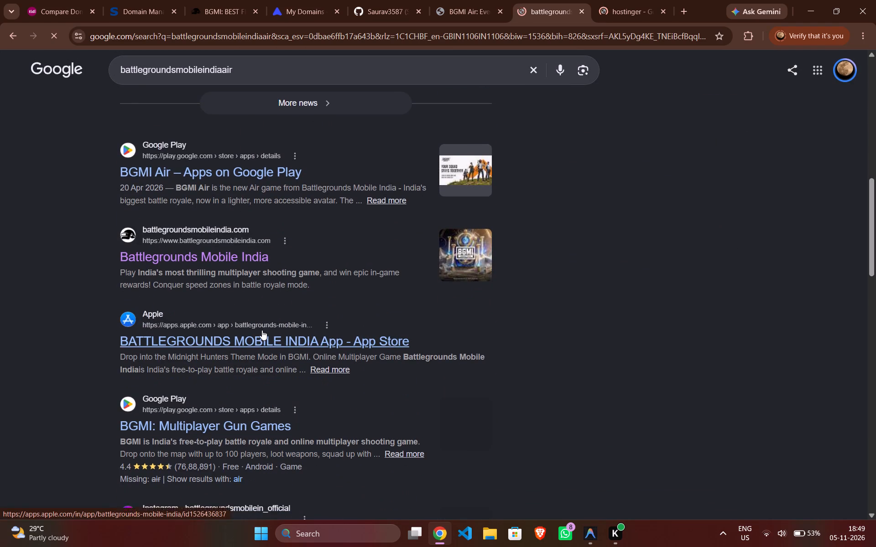
scroll(262, 330, "down", 8)
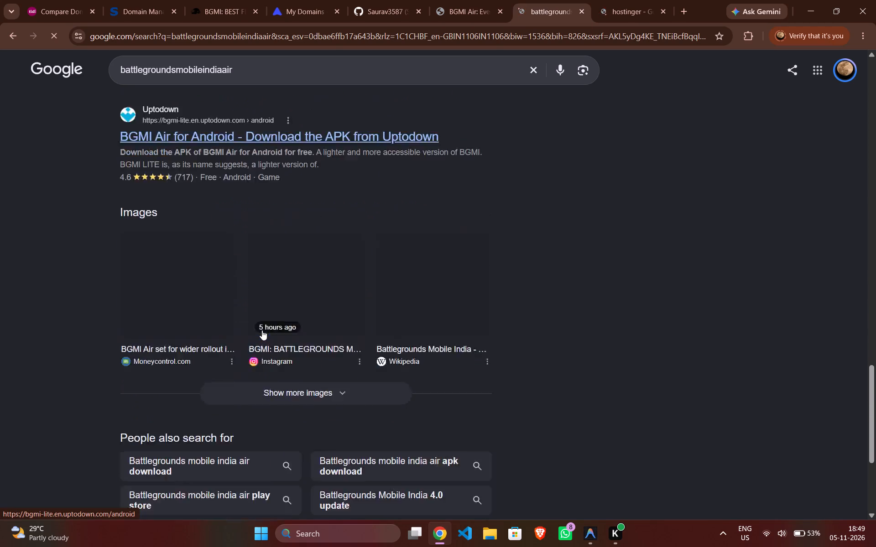
scroll(262, 330, "down", 4)
scroll(262, 330, "up", 14)
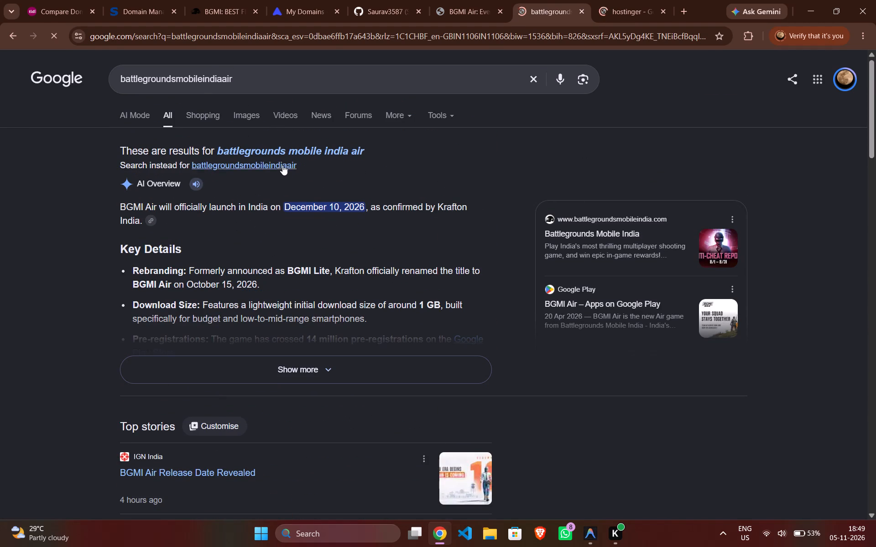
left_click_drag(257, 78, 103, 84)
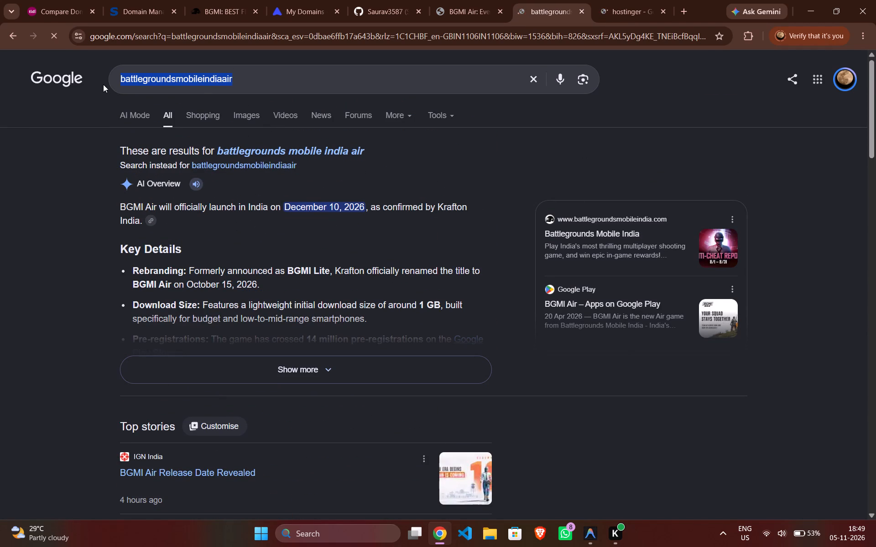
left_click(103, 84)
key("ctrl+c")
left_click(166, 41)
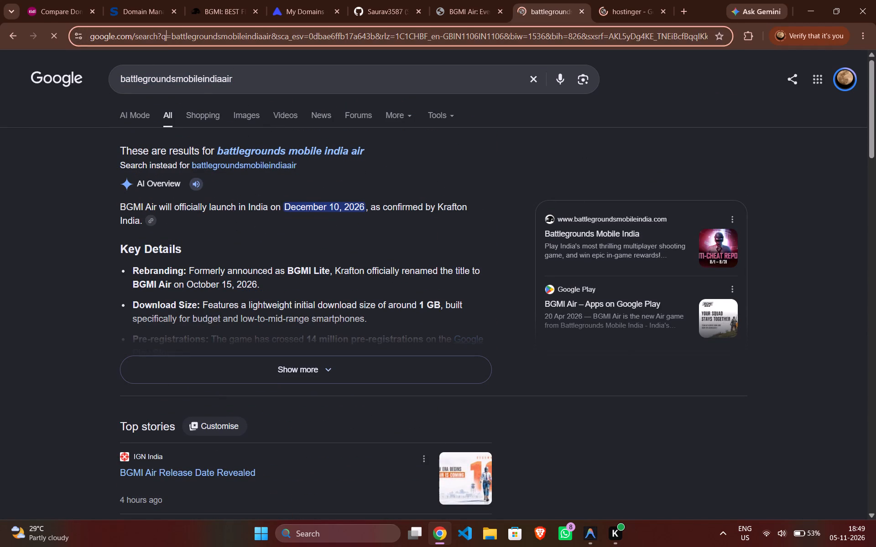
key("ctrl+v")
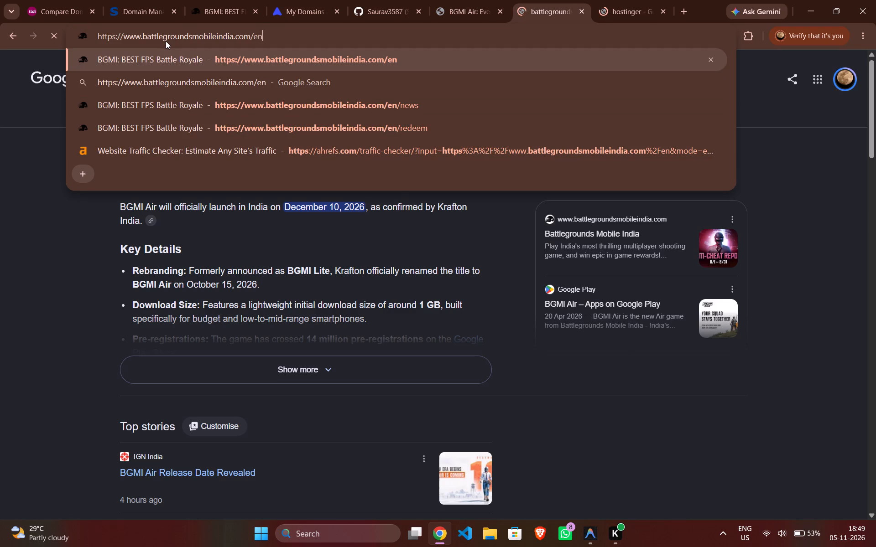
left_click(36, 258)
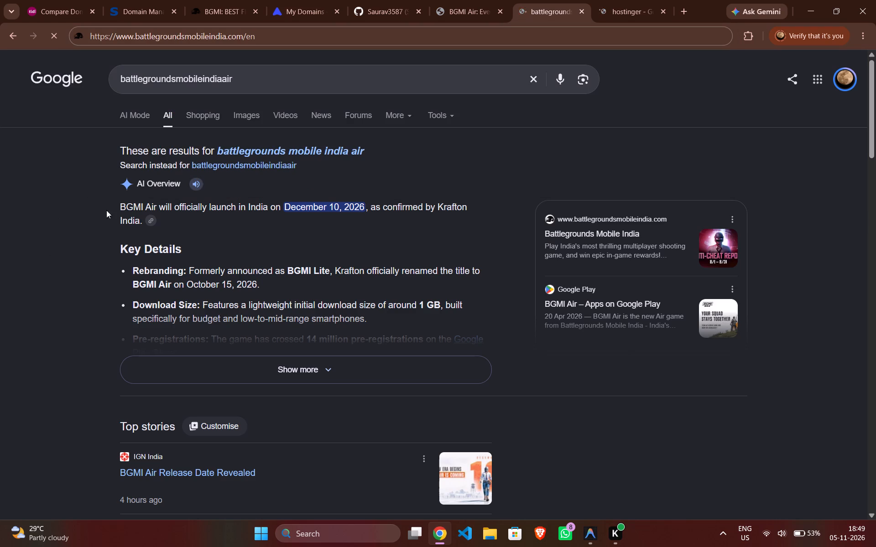
Copy the name battlegroundsmobileindiaair from the Google query and open battlegroundsmobileindiaair.com in the same tab.
left_click_drag(242, 78, 83, 89)
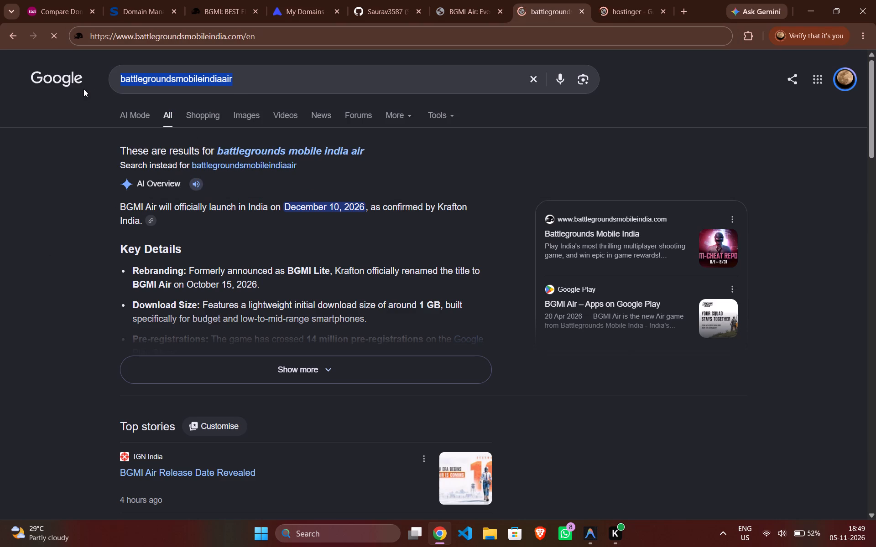
key("ctrl+c")
key("ctrl+c")
left_click(290, 38)
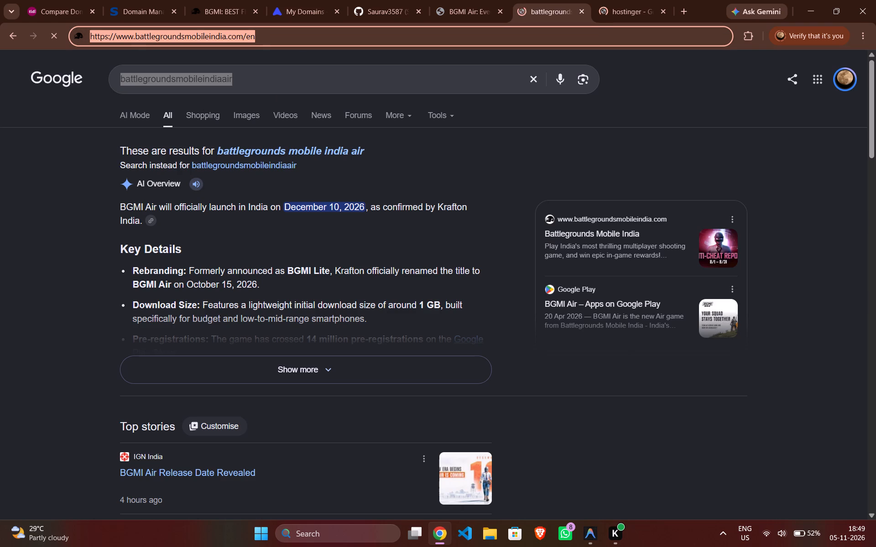
key("ctrl+v")
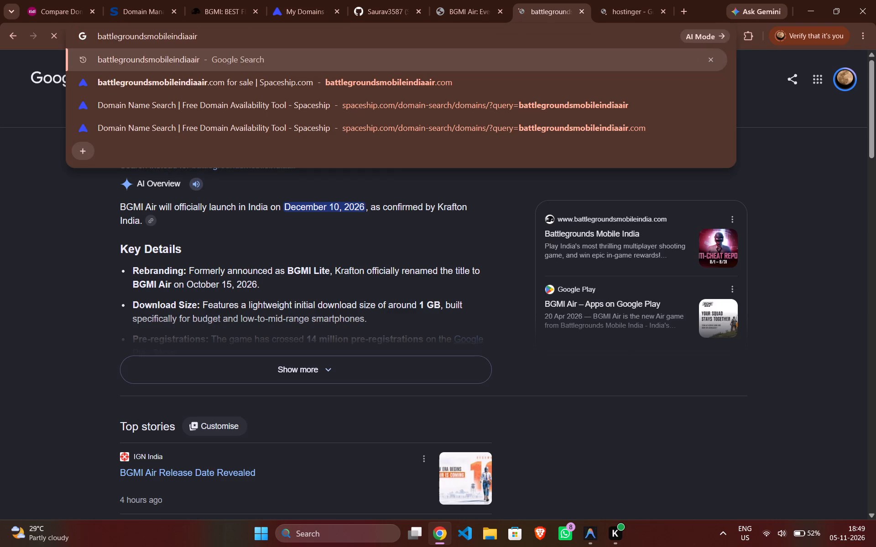
type(".com")
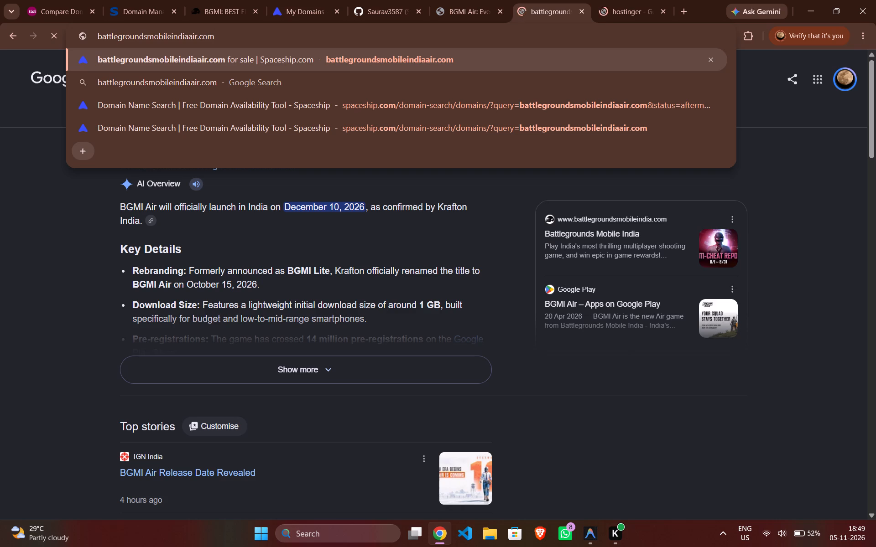
left_click(290, 38)
key("Return")
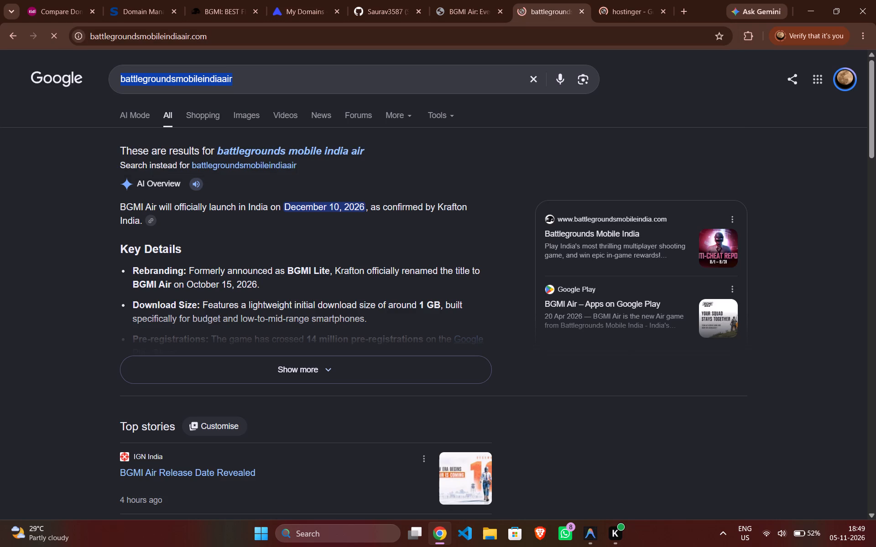
Return to the Google results for hostinger and open the sponsored Hostinger website result.
left_click(623, 3)
scroll(181, 339, "down", 3)
scroll(181, 339, "up", 6)
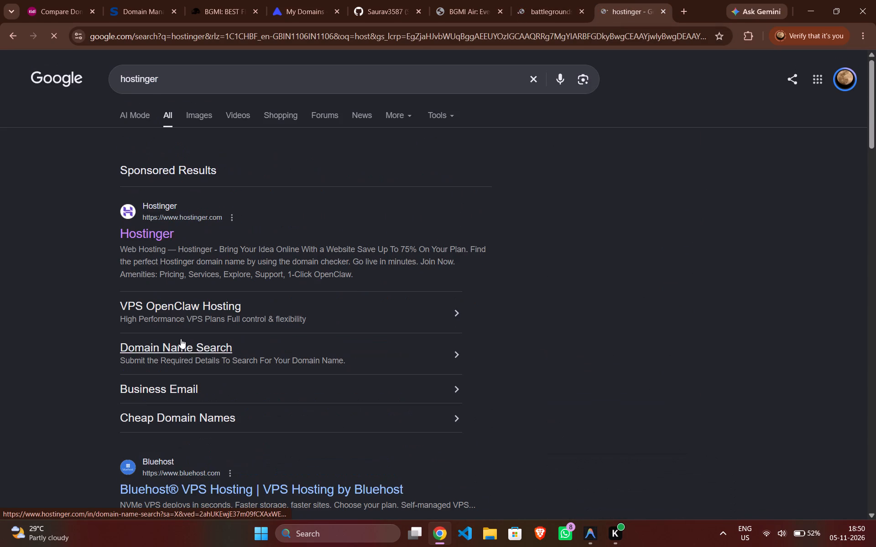
left_click(155, 231)
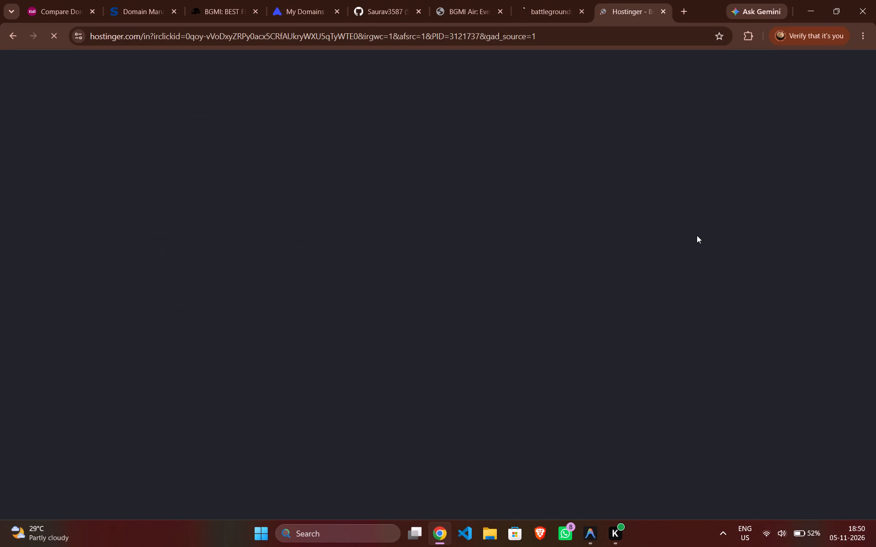
Switch the Wi-Fi connection from Room2 to the Vivo T4 Ultra 2 network.
left_click(766, 546)
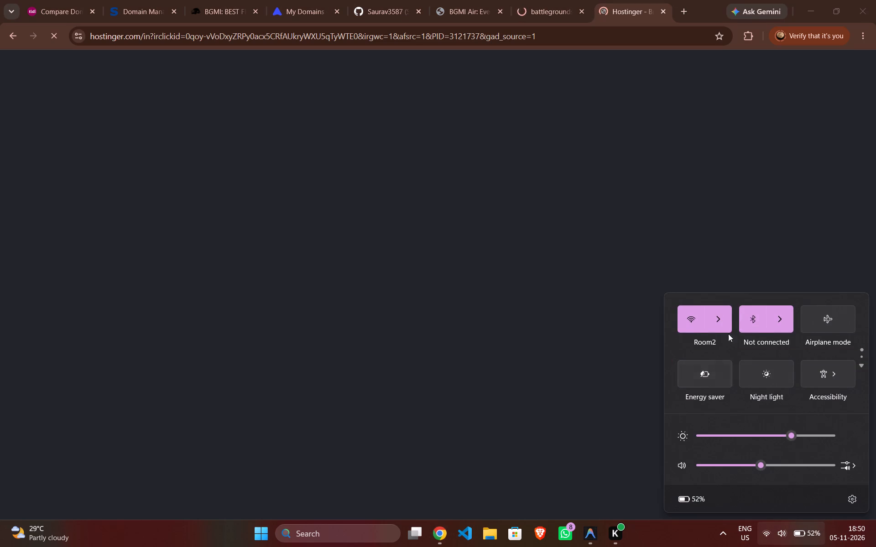
left_click(731, 320)
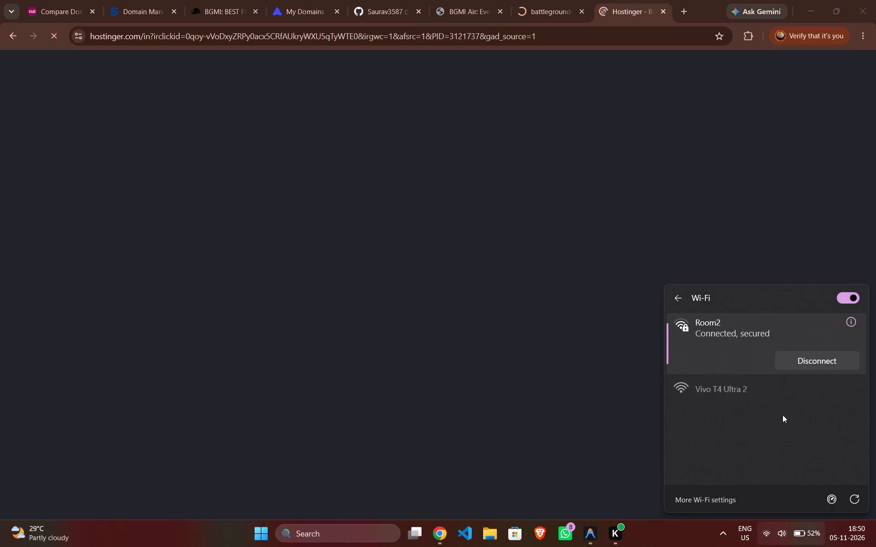
left_click(761, 392)
left_click(801, 439)
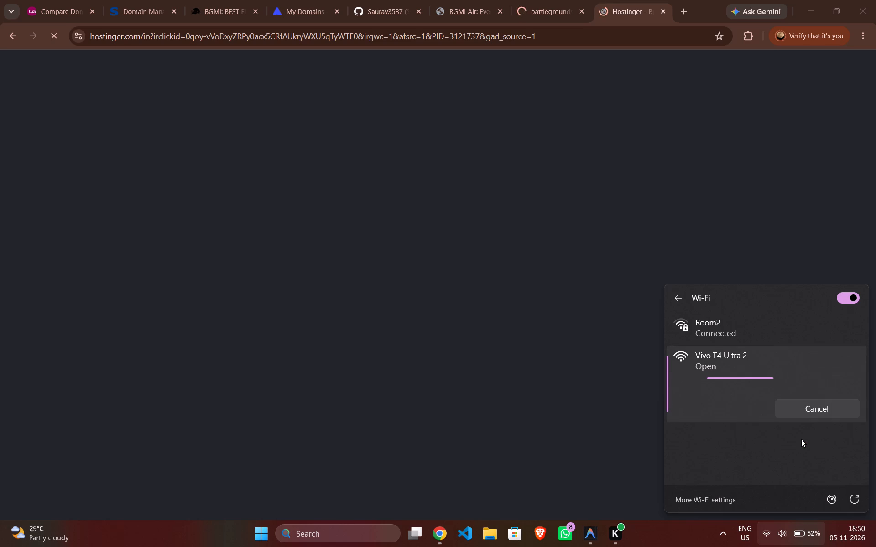
left_click(647, 379)
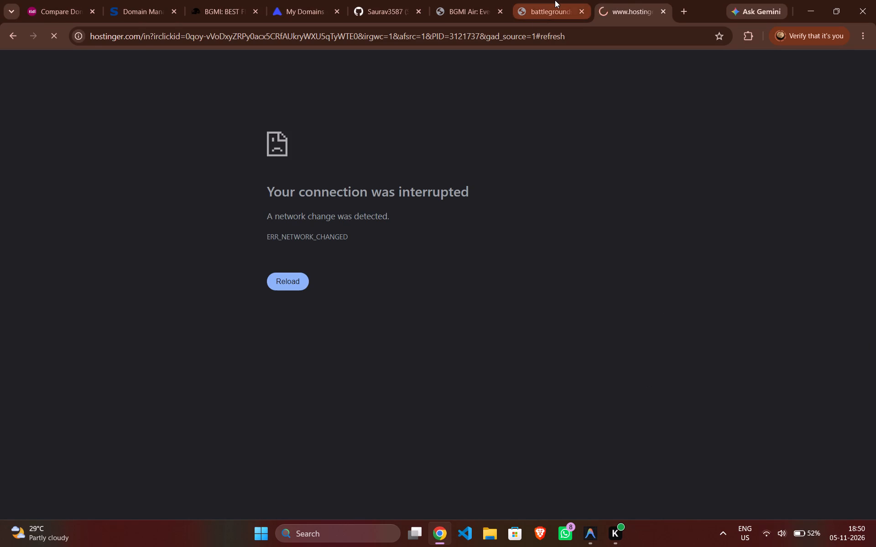
Return to the battlegroundsmobileindiaair.com tab, check the active Wi-Fi network, and reload the page.
left_click(555, 0)
left_click(292, 345)
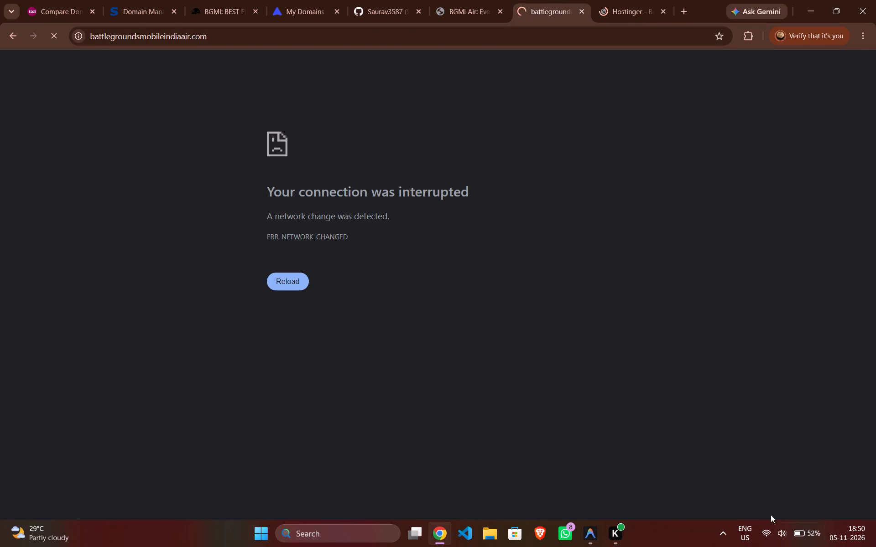
left_click(779, 546)
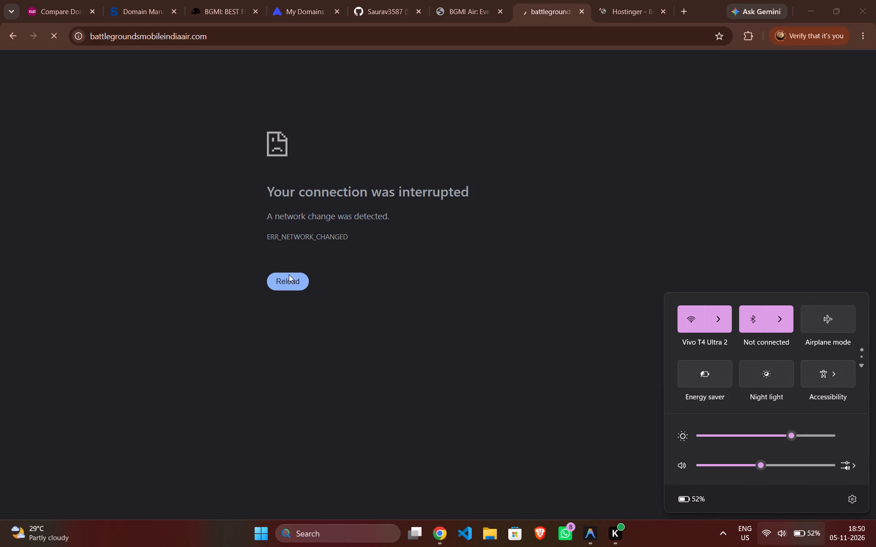
left_click(289, 274)
left_click(288, 283)
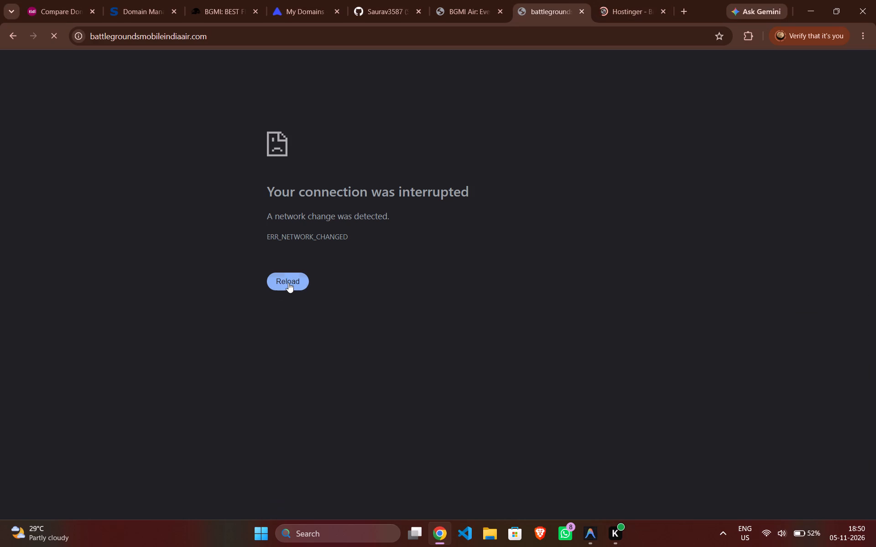
Return to the Hostinger site and submit a domain search for battlegroundsmobileindiaair.
left_click(626, 0)
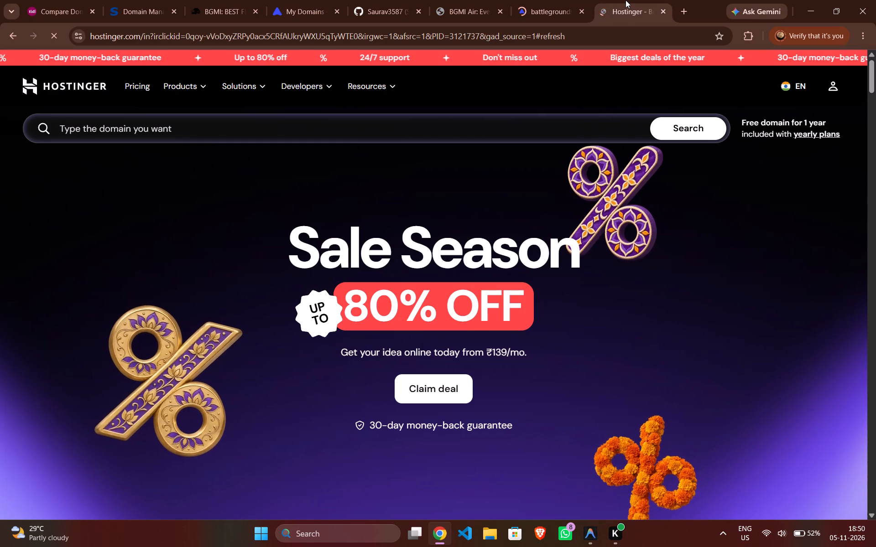
left_click(240, 129)
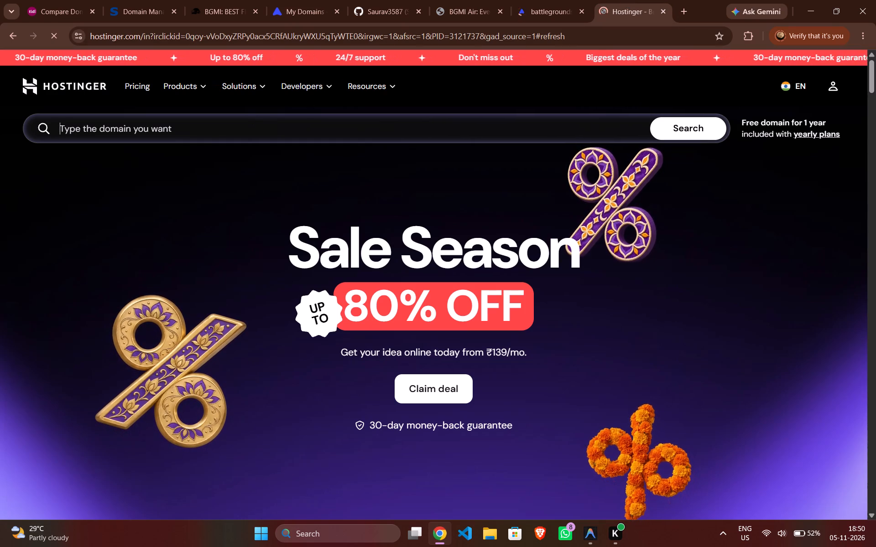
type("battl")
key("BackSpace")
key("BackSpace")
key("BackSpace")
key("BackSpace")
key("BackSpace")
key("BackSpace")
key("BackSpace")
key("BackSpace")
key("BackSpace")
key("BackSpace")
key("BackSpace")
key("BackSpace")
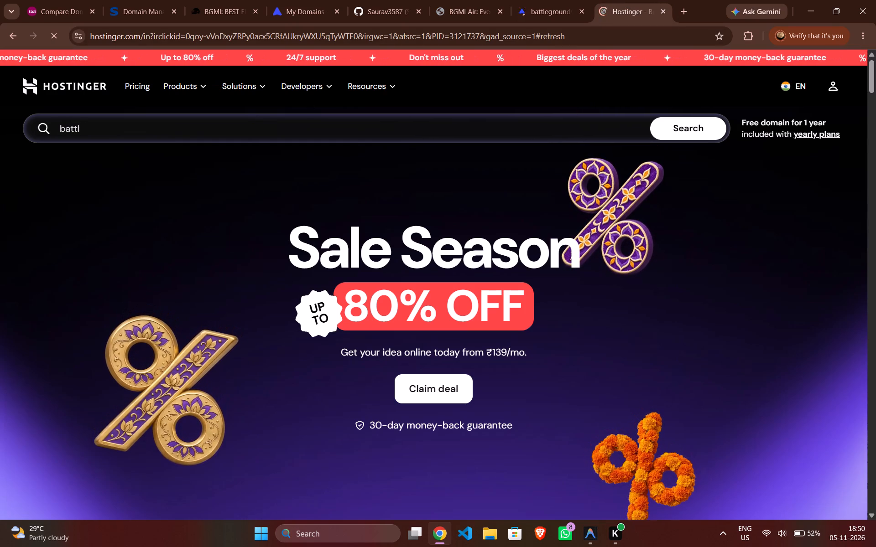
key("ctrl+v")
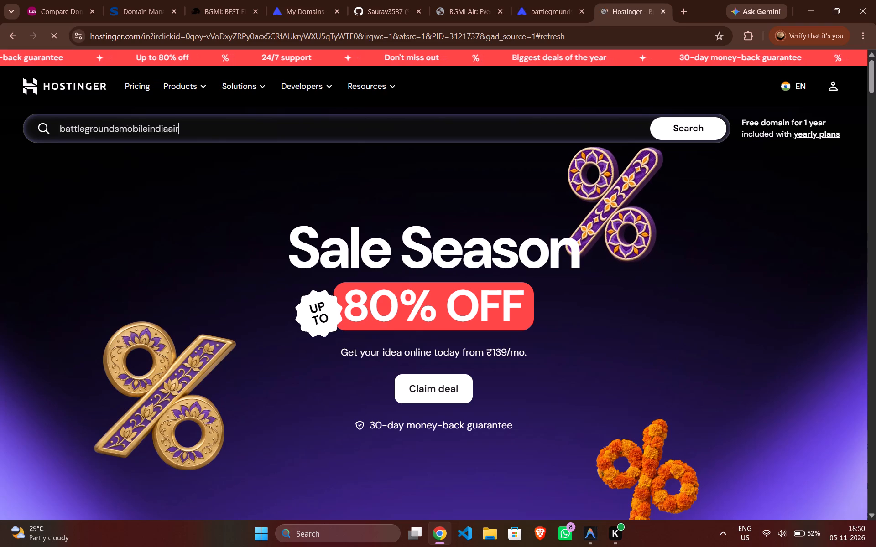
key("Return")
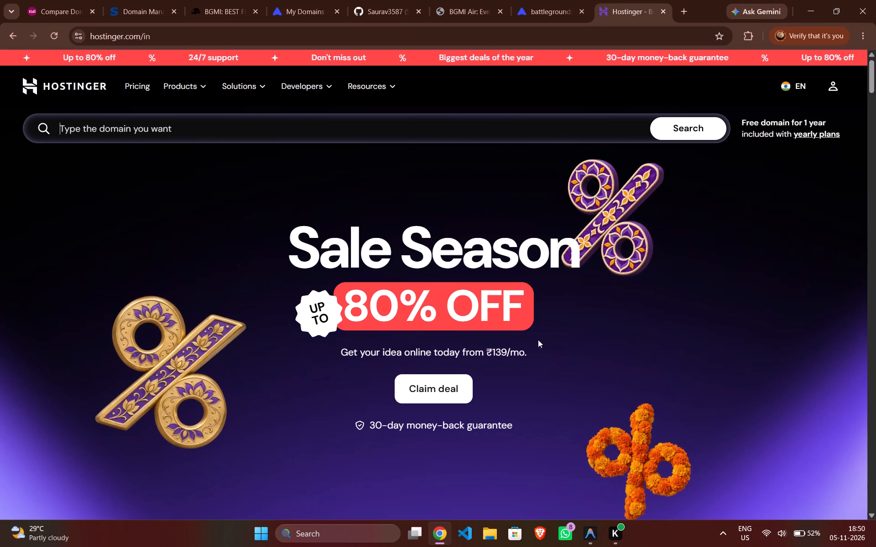
Look through Hostinger's website hosting plans and their prices.
scroll(560, 376, "down", 6)
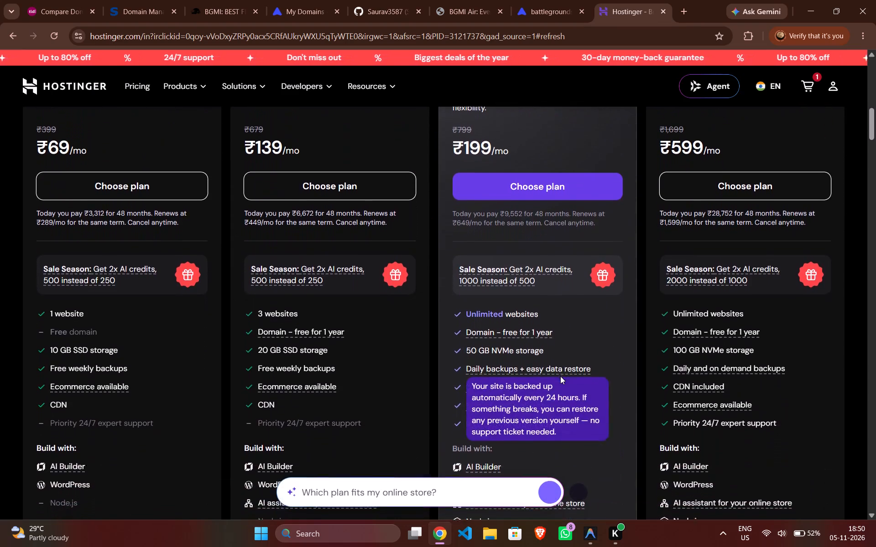
scroll(560, 376, "up", 4)
scroll(499, 249, "up", 6)
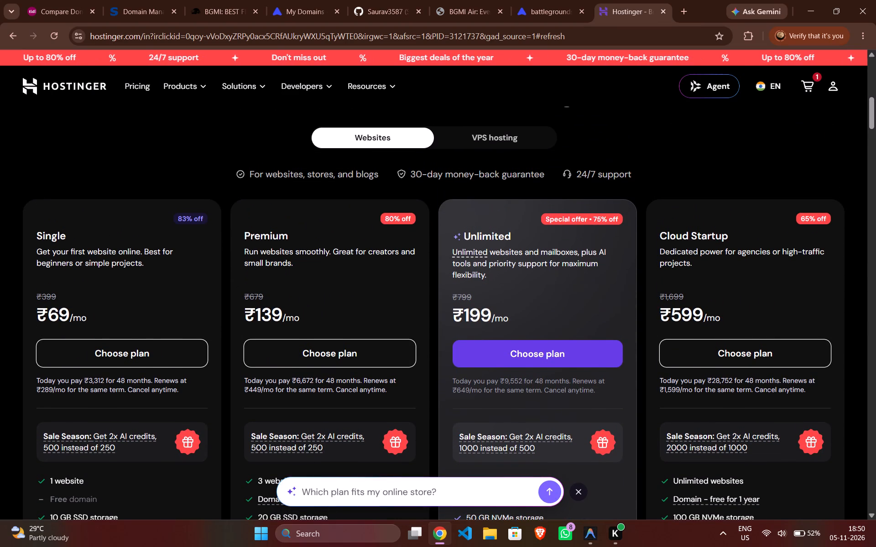
scroll(632, 194, "up", 4)
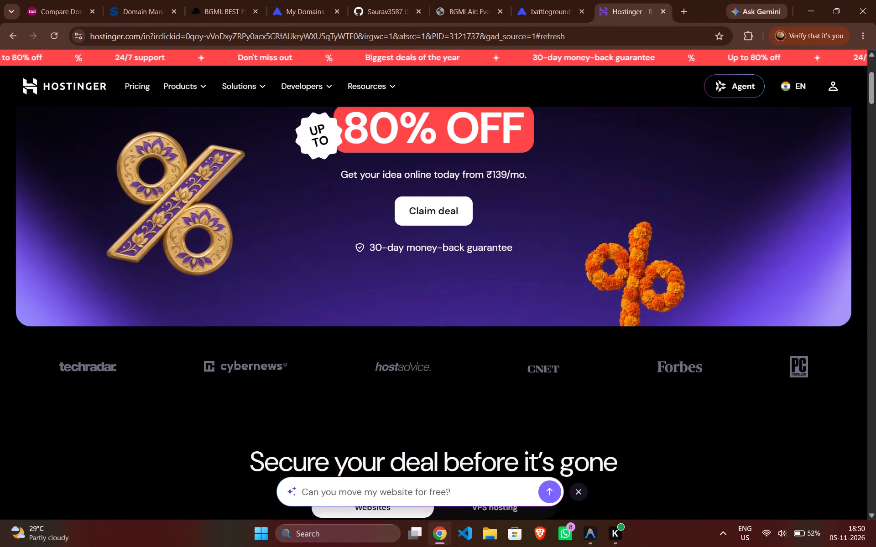
scroll(427, 248, "up", 4)
Search Hostinger for the domain name battlegroundsmobileindiaair and look through the offered extensions.
left_click(197, 128)
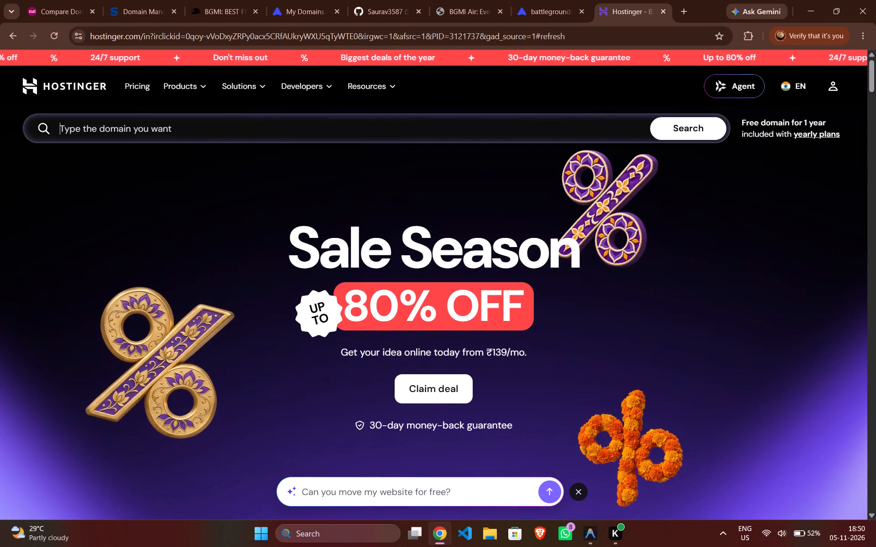
key("ctrl+v")
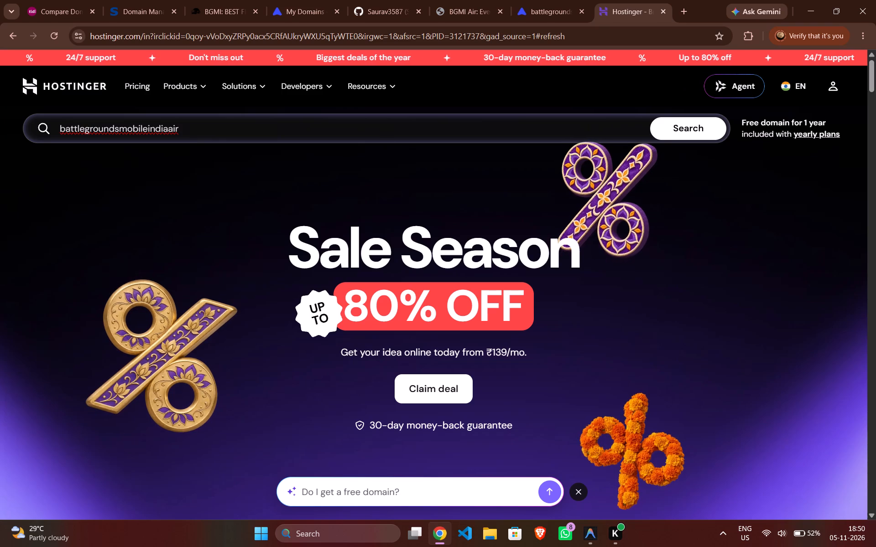
left_click(679, 134)
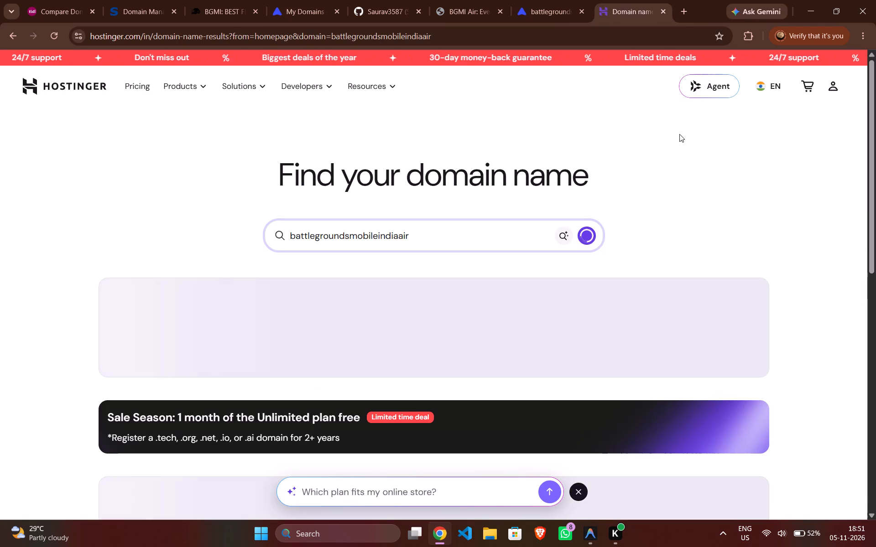
scroll(516, 354, "down", 11)
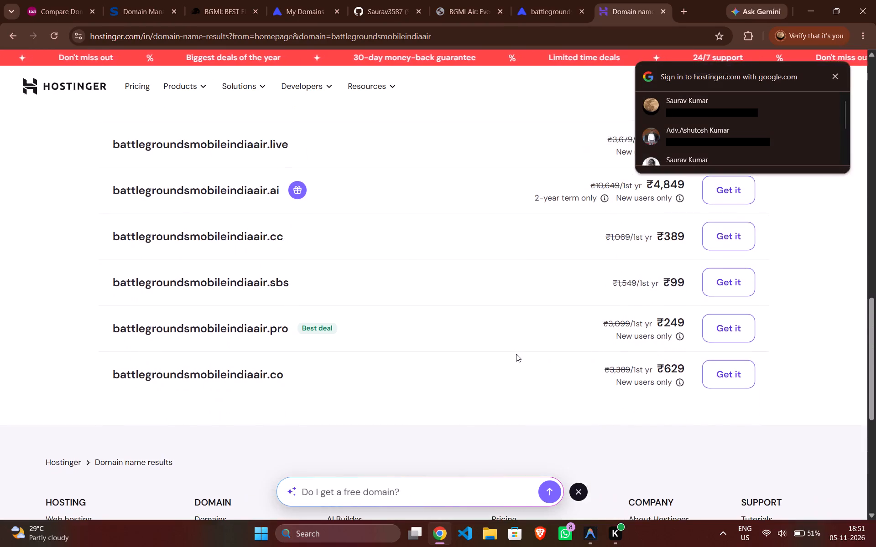
Search Hostinger for battlegroundsmobileindiaair.com, dismiss the Google sign-in prompt and look through the results.
scroll(516, 354, "up", 8)
left_click(433, 241)
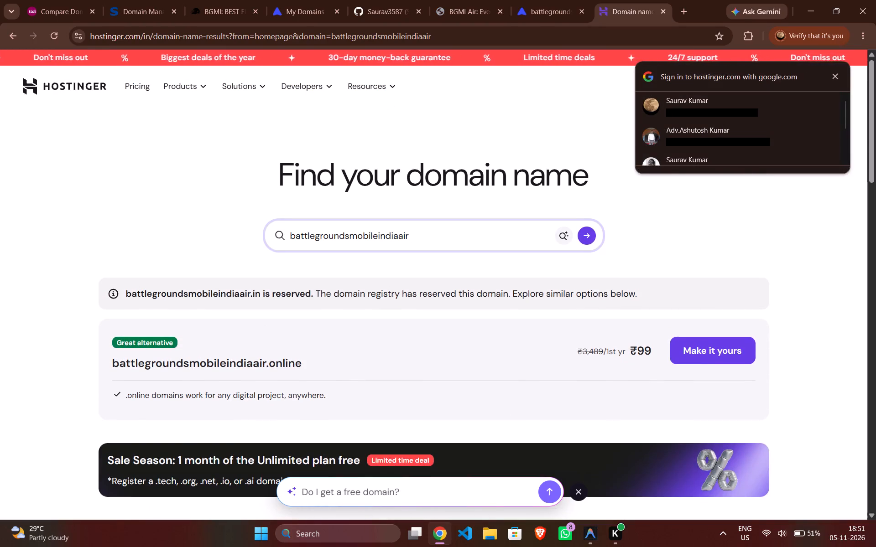
type(".com")
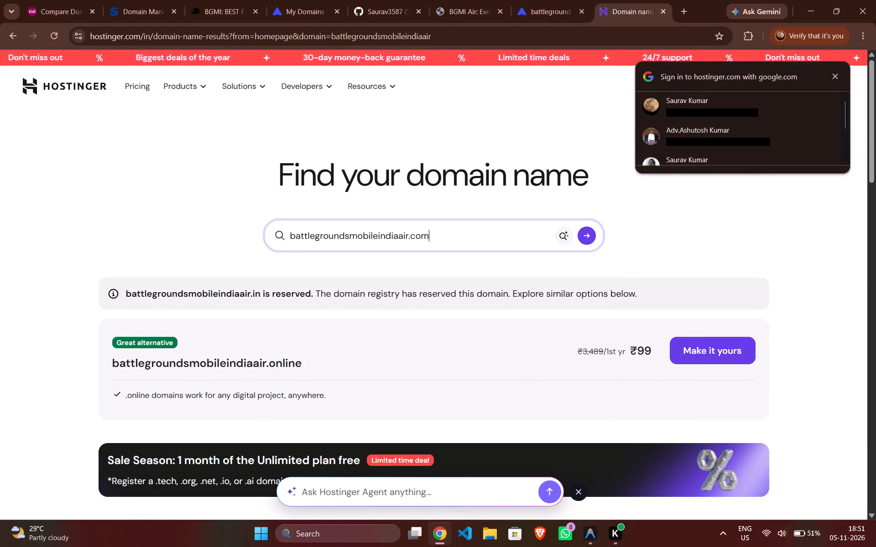
key("Return")
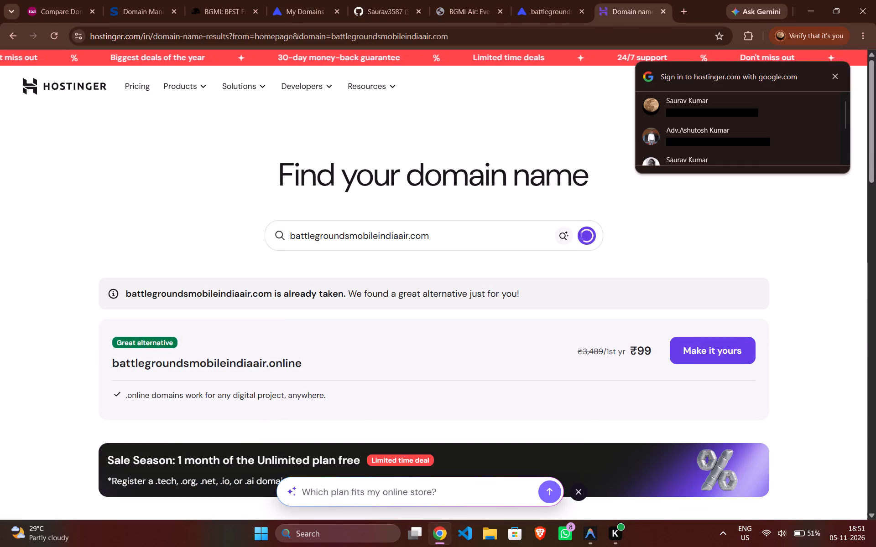
scroll(336, 368, "down", 4)
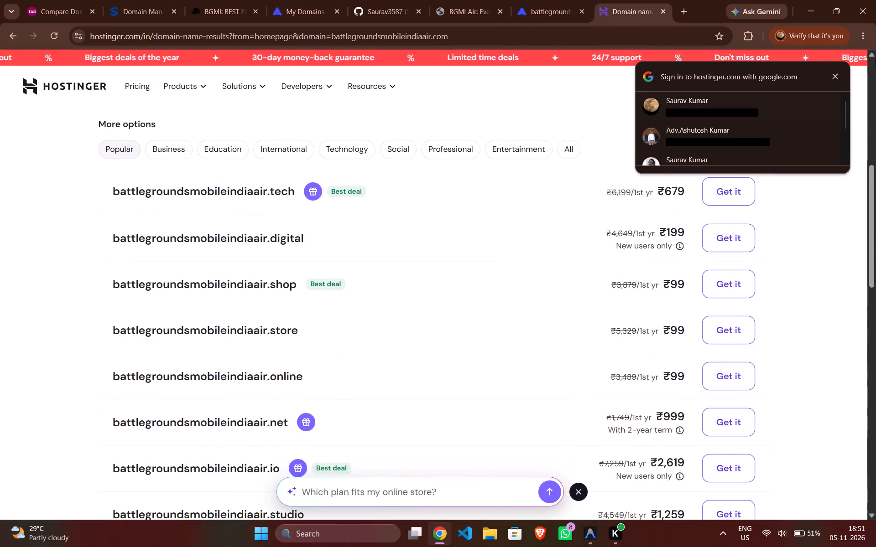
left_click(840, 75)
scroll(424, 332, "down", 2)
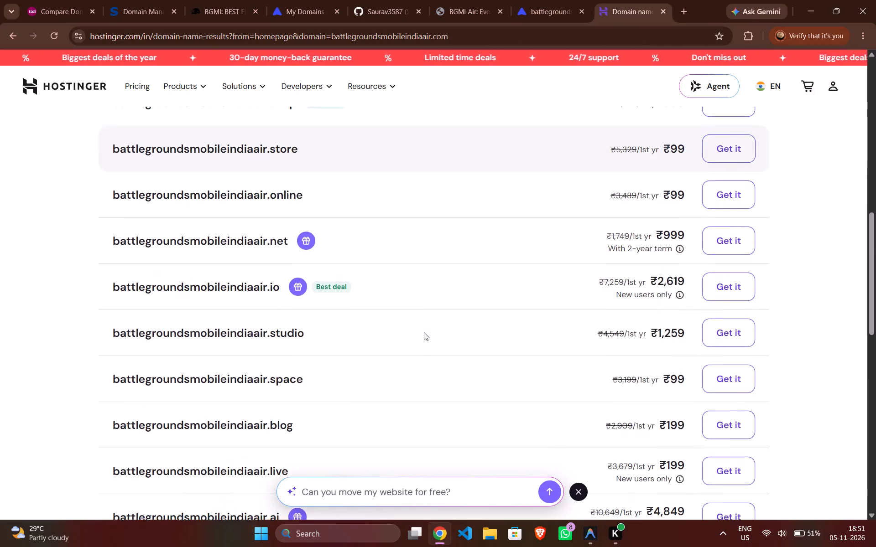
scroll(424, 332, "up", 7)
Close the browser pages for the battlegroundsmobileindiaair.com sale page, the local BGMI Air article and the Hostinger domain search.
left_click(535, 0)
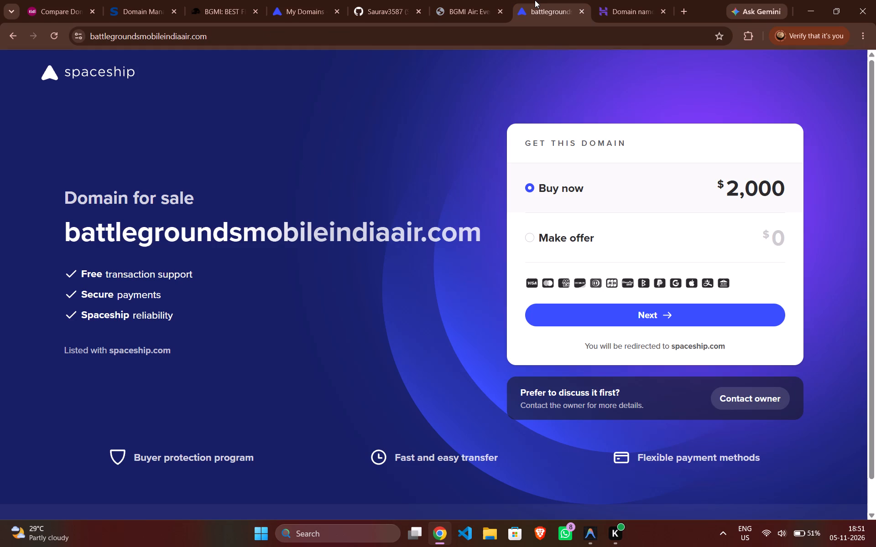
left_click(581, 8)
left_click(493, 7)
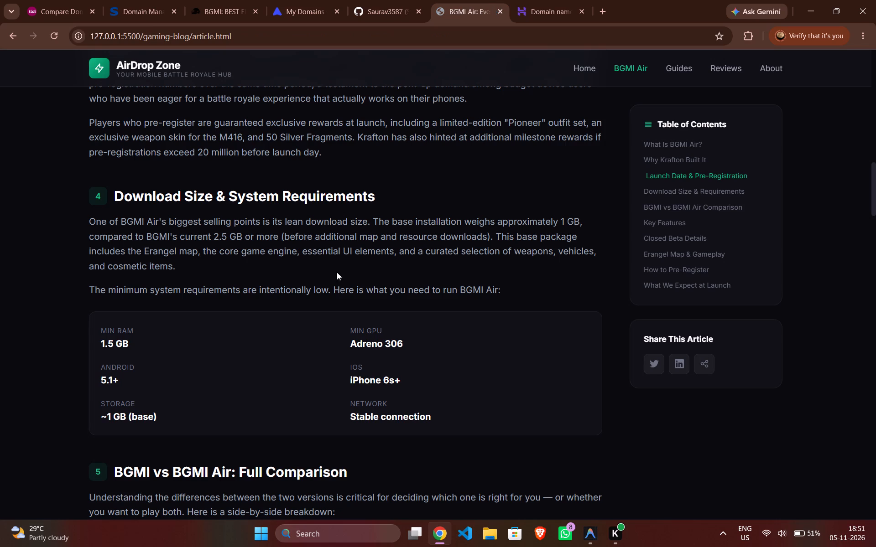
scroll(328, 320, "up", 6)
left_click(566, 12)
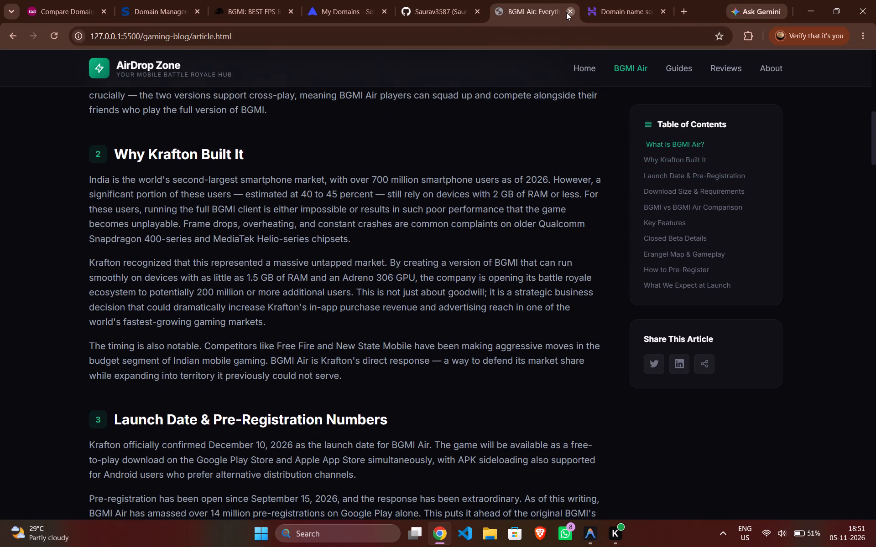
left_click(566, 12)
In SellerHub's domain list, open the pricing of bgmiair.org and enable Buy it now at $563.
left_click(393, 0)
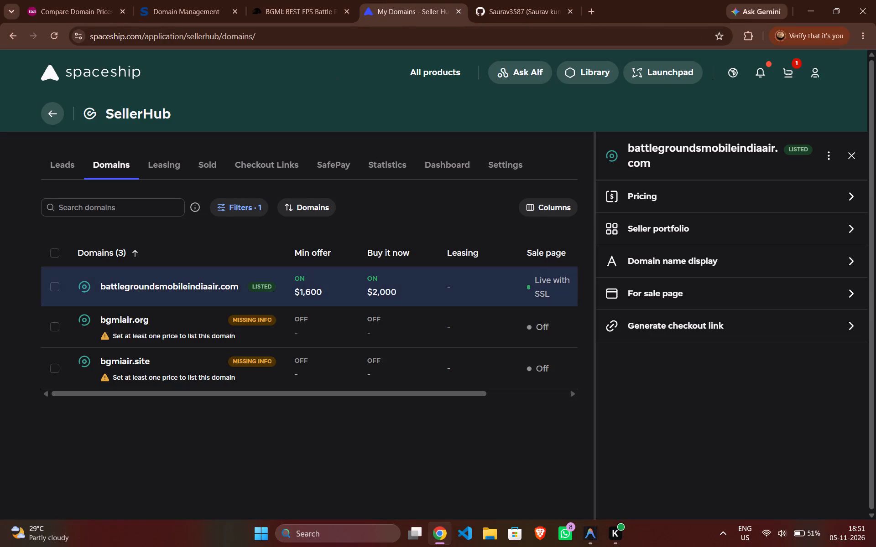
left_click(182, 327)
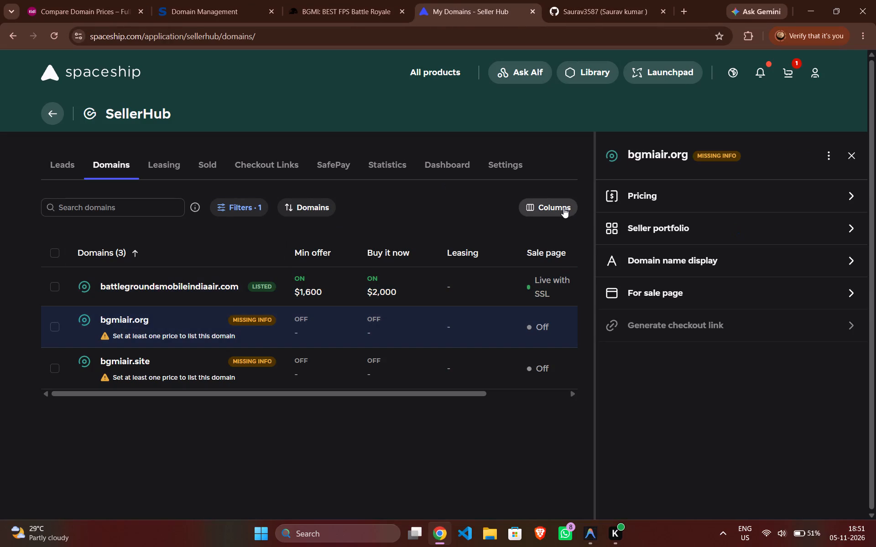
left_click(736, 190)
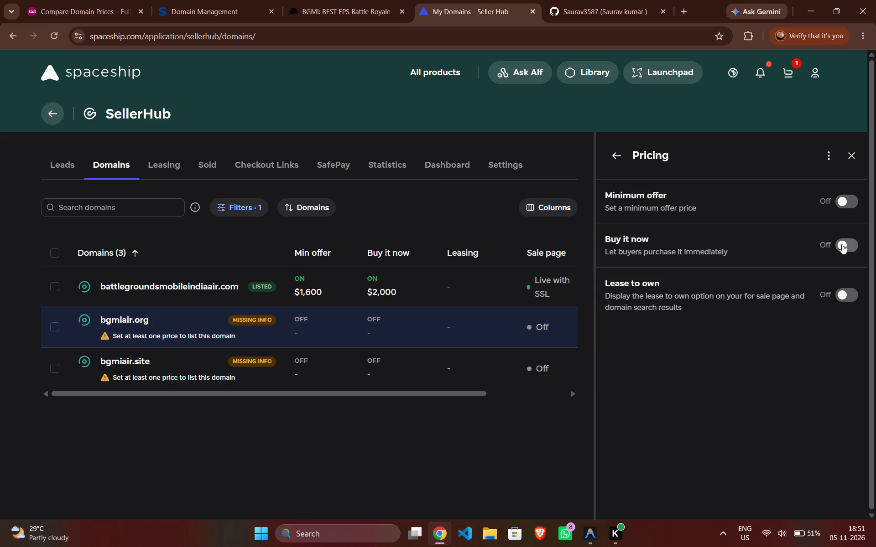
left_click(843, 244)
left_click_drag(722, 285, 666, 295)
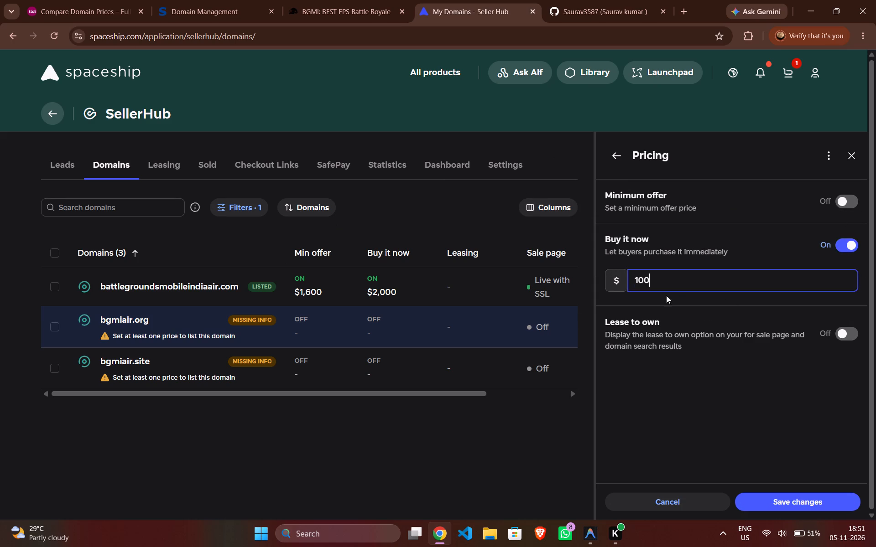
left_click_drag(666, 295, 513, 333)
key("4")
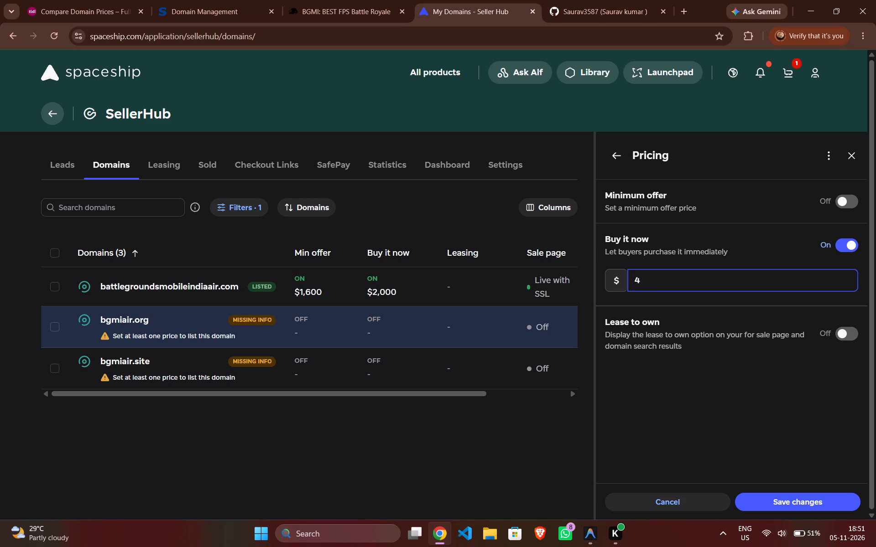
key("BackSpace")
type("563")
Enable a minimum offer of $450 for bgmiair.org with the upfront deposit disabled, and save the pricing.
left_click(834, 201)
left_click_drag(717, 243, 576, 265)
left_click(674, 292)
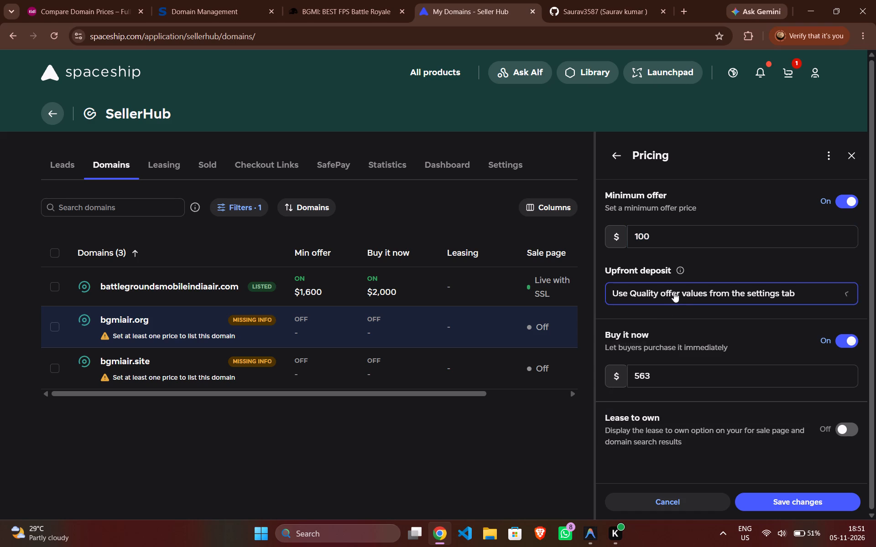
left_click(638, 319)
left_click_drag(678, 225, 620, 239)
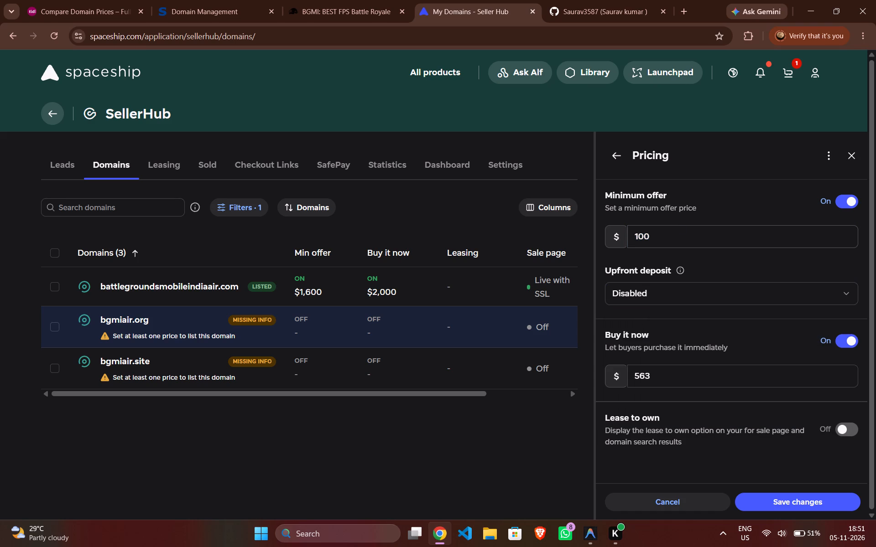
left_click_drag(620, 239, 606, 246)
left_click_drag(648, 234, 598, 243)
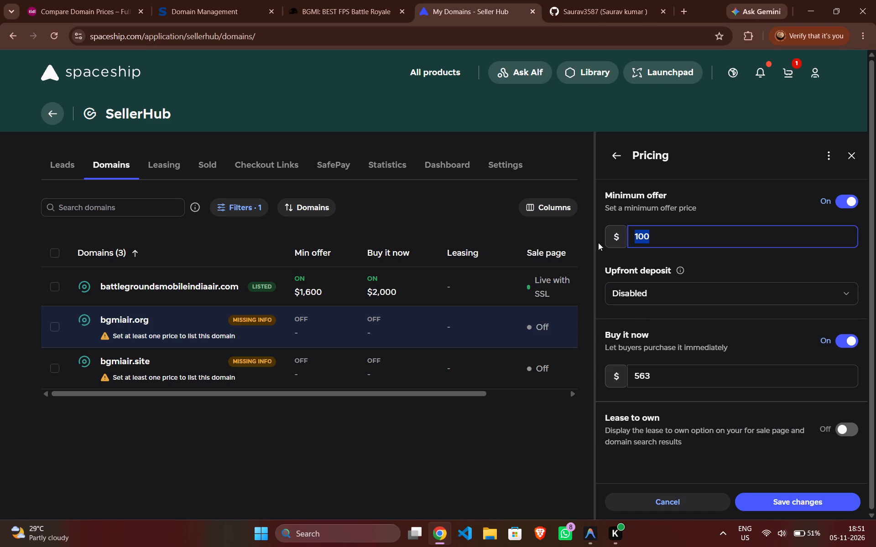
type("450")
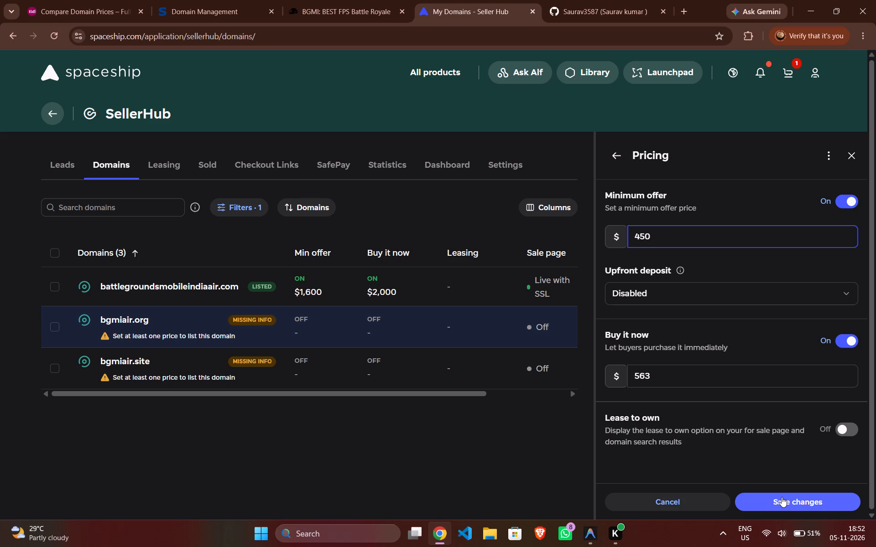
left_click(782, 497)
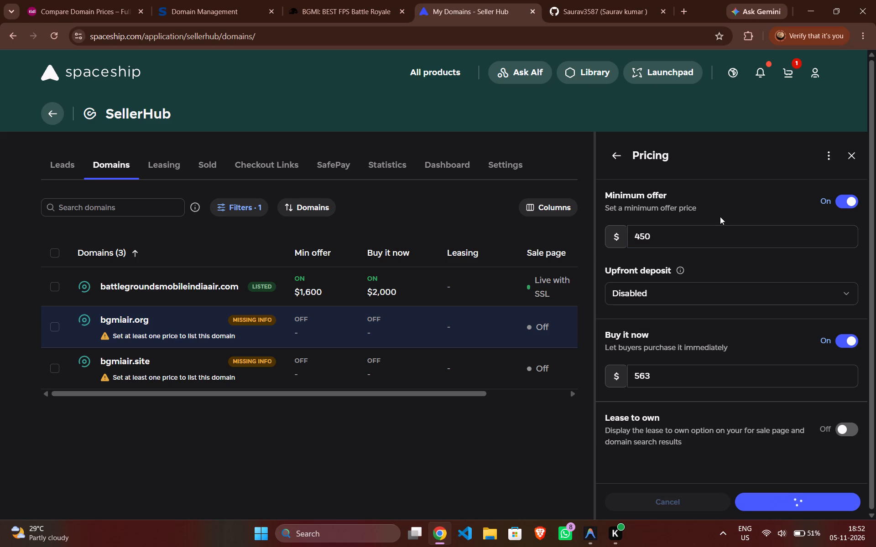
left_click(614, 160)
Turn on displaying bgmiair.org in the seller portfolio and save the change.
left_click(696, 237)
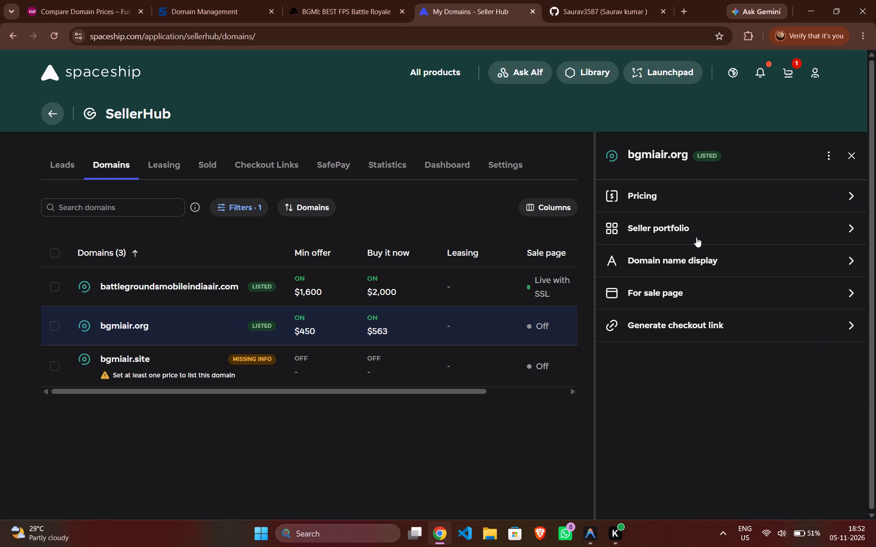
left_click(849, 193)
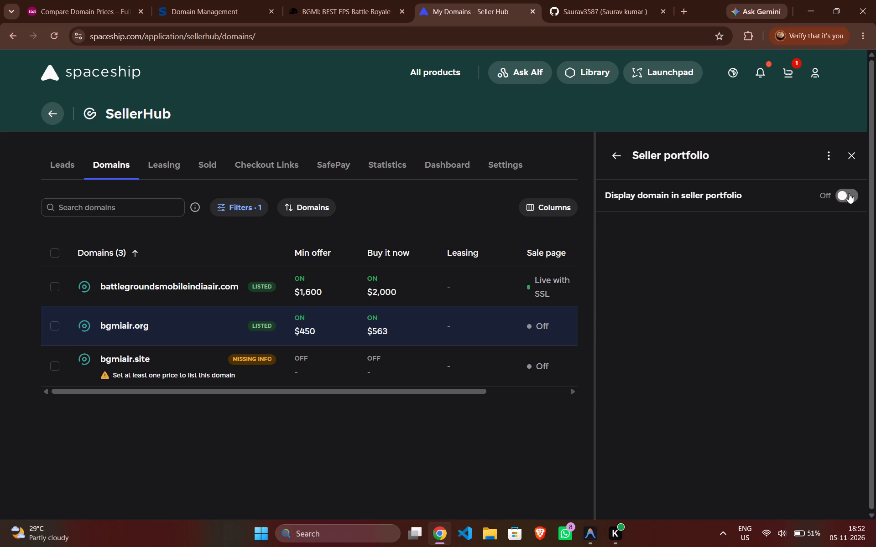
left_click(796, 497)
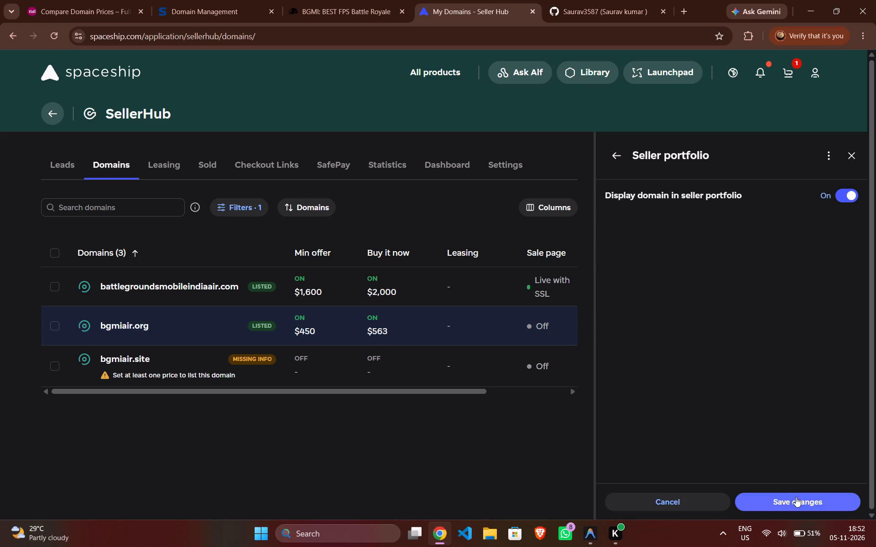
left_click(614, 157)
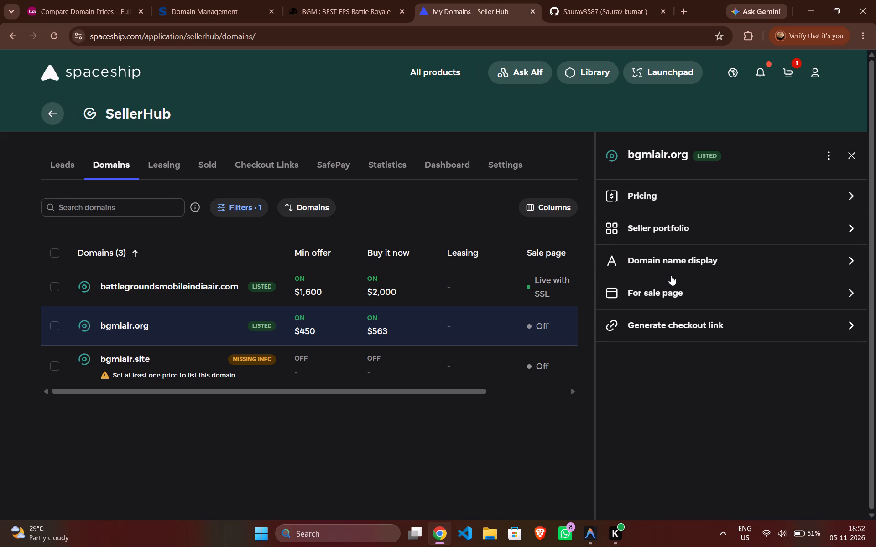
Turn on bgmiair.org's for sale page visibility and Contact owner, try to enable its Seller Portfolio link, and save.
left_click(666, 303)
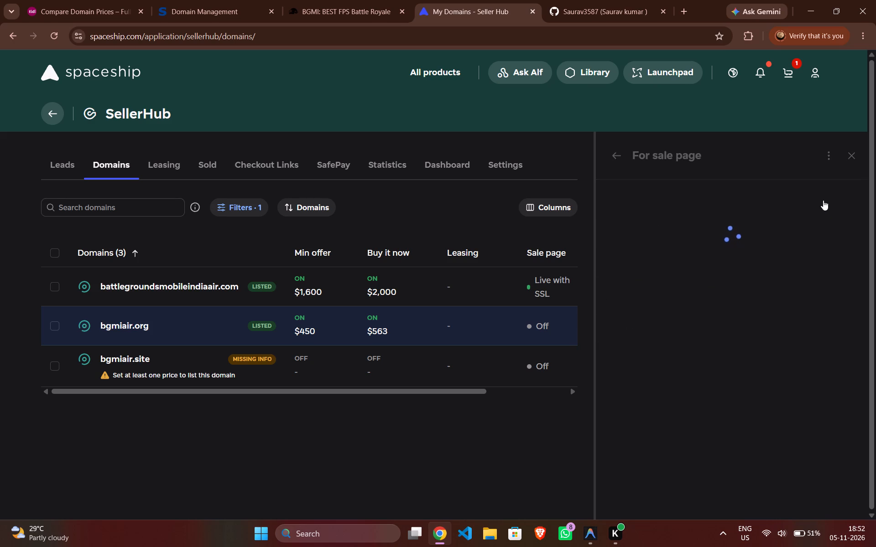
left_click(845, 188)
left_click(847, 201)
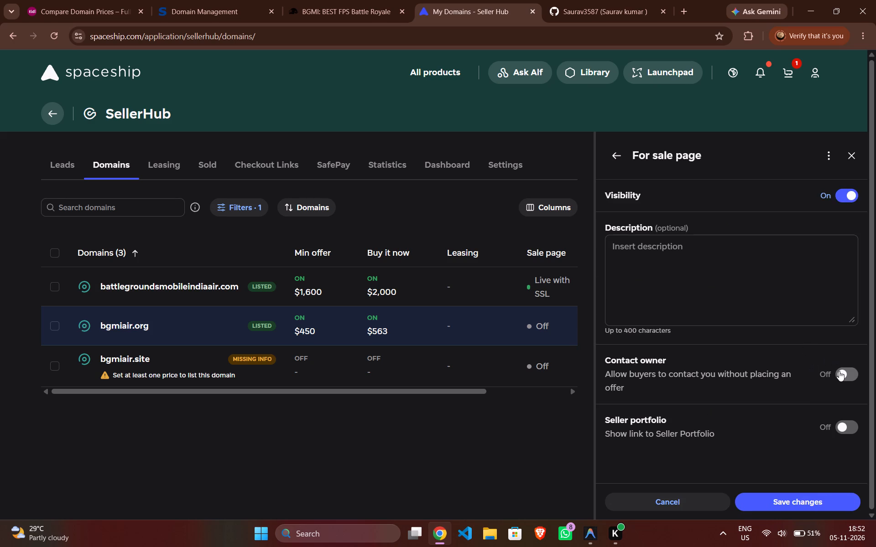
left_click(839, 371)
left_click(841, 425)
left_click(785, 506)
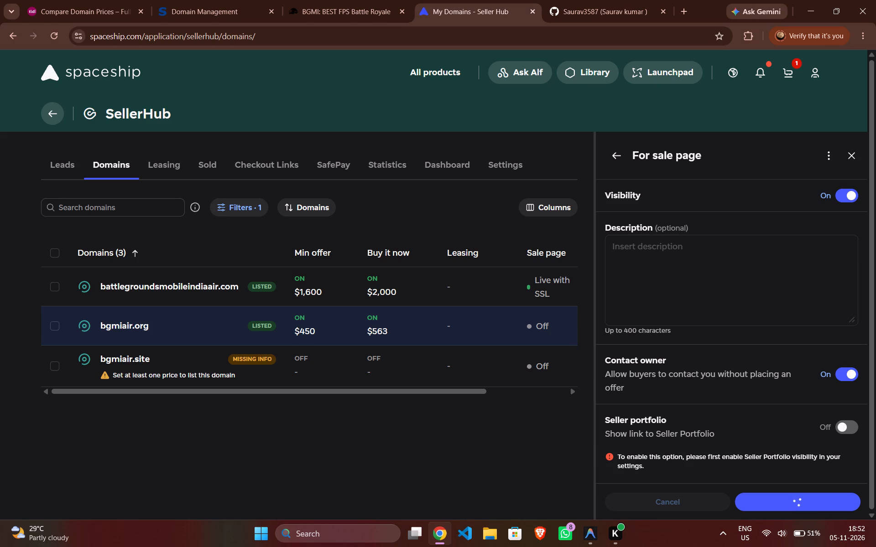
left_click(615, 165)
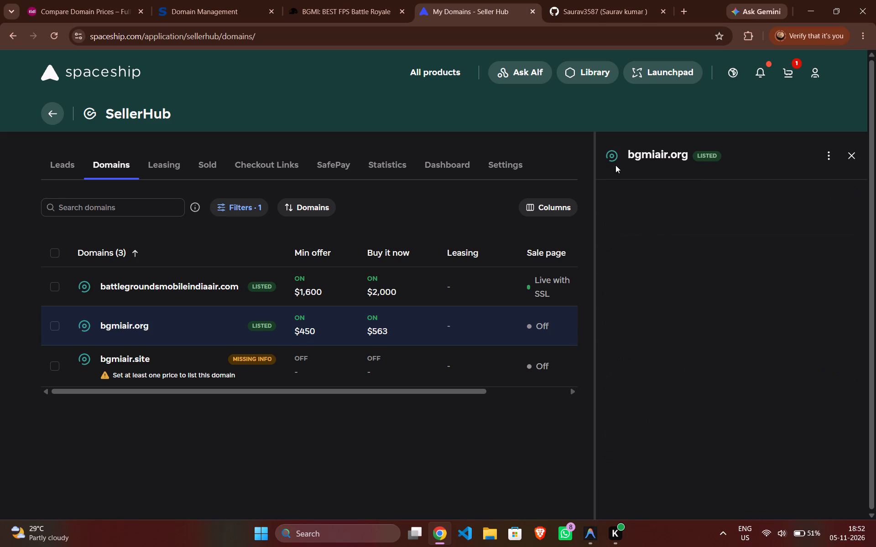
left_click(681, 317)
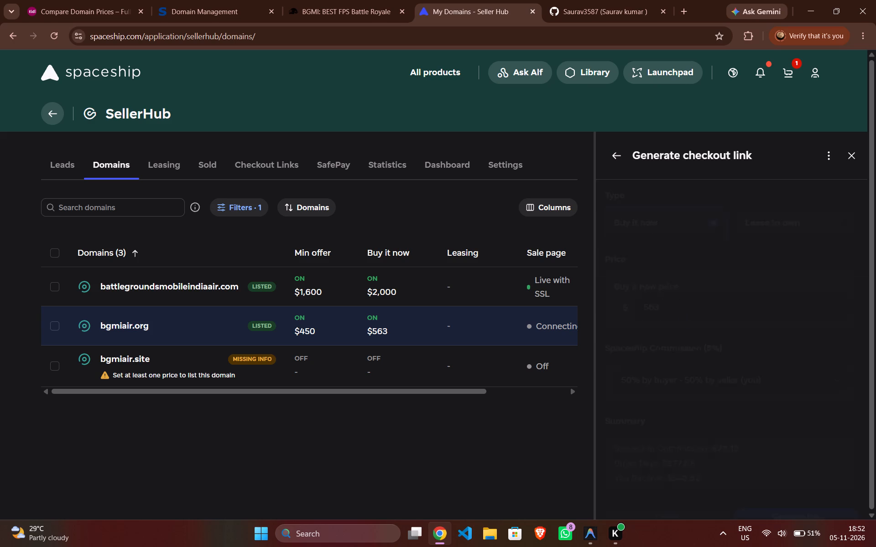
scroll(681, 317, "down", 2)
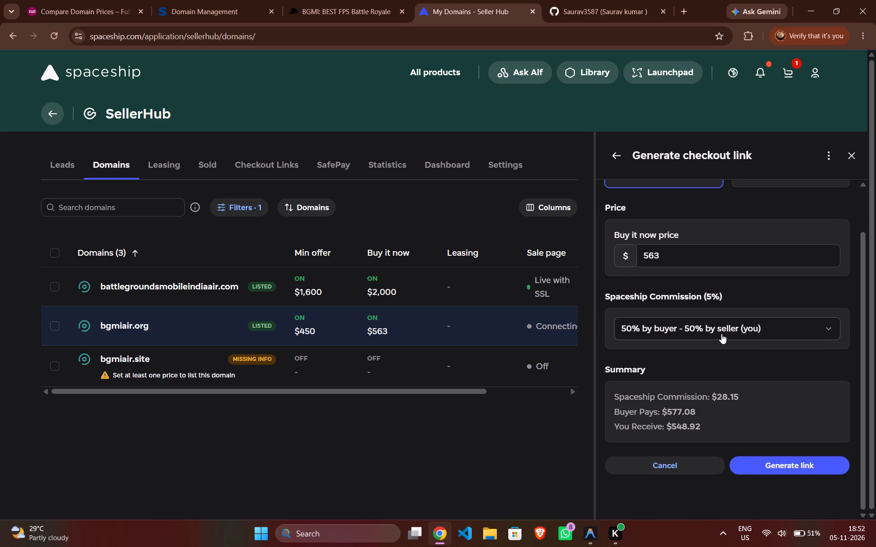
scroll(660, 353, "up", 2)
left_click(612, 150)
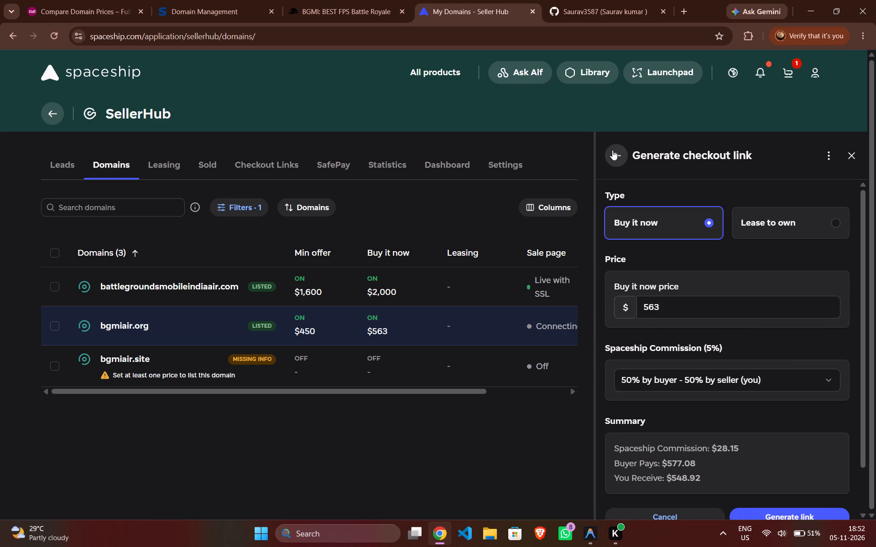
Open the pricing of bgmiair.site and enable Buy it now at $90.
left_click(204, 361)
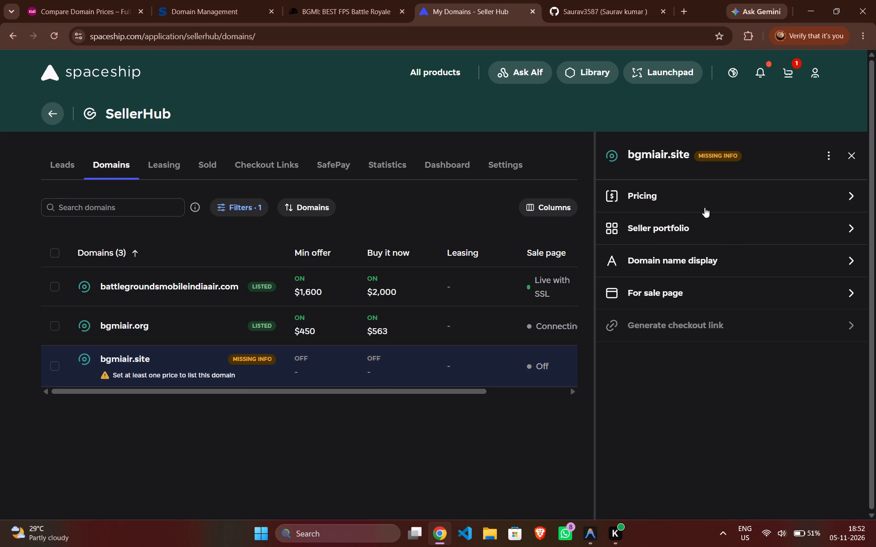
left_click(707, 204)
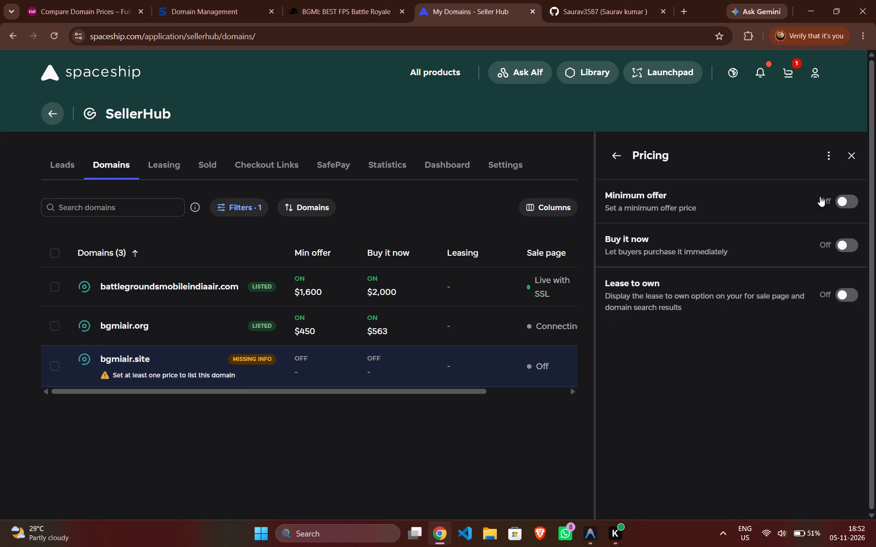
left_click(842, 241)
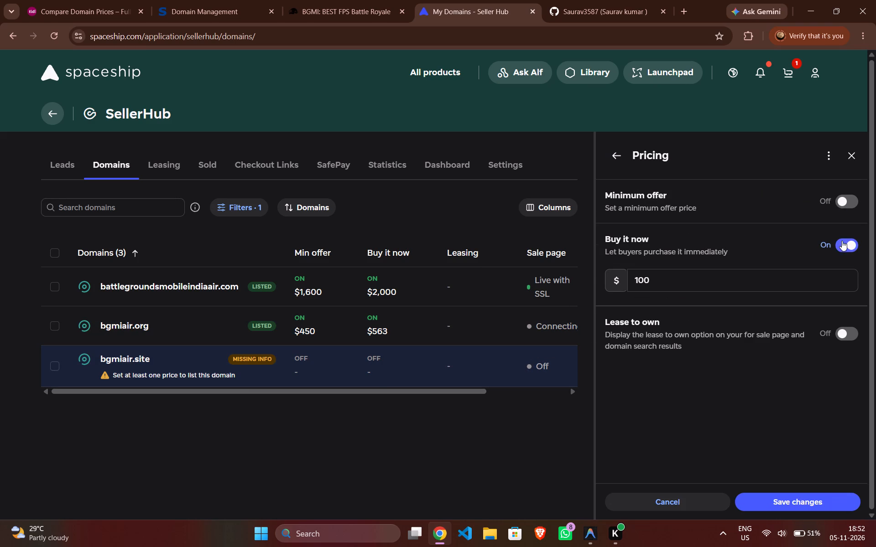
left_click_drag(723, 282, 594, 288)
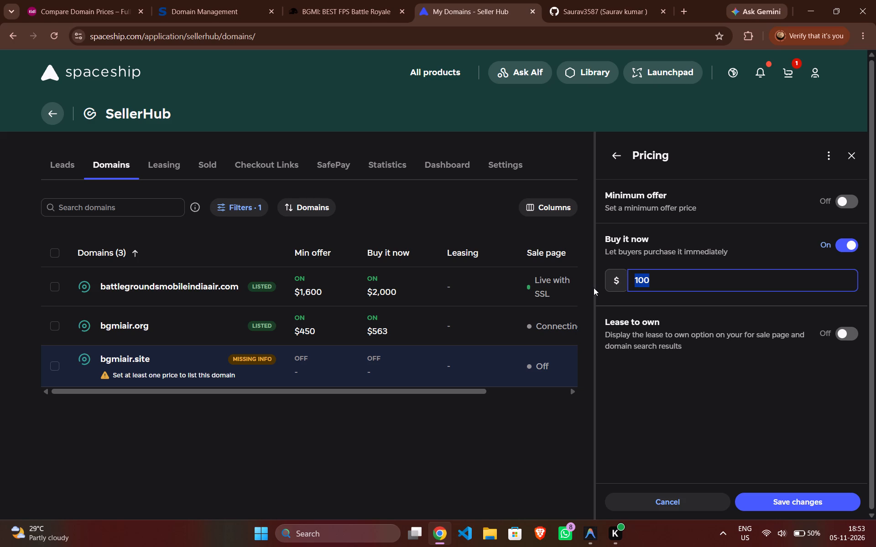
type("90")
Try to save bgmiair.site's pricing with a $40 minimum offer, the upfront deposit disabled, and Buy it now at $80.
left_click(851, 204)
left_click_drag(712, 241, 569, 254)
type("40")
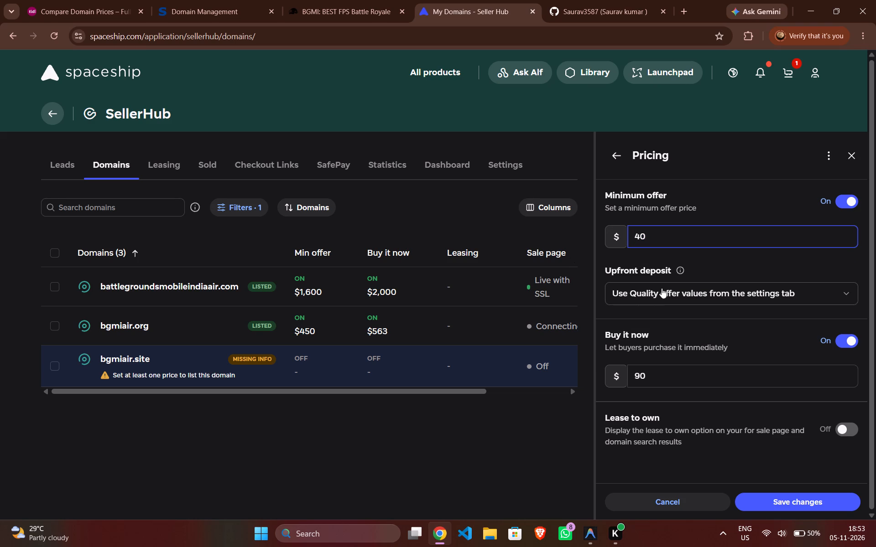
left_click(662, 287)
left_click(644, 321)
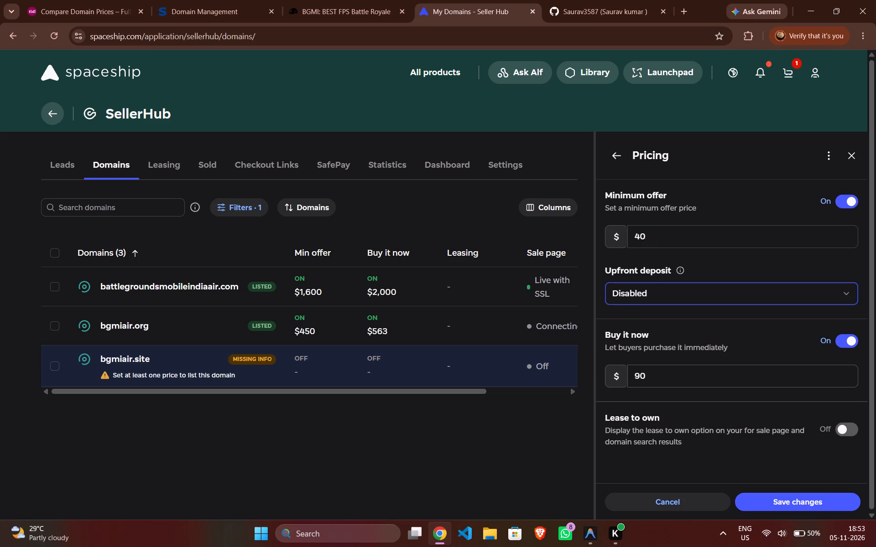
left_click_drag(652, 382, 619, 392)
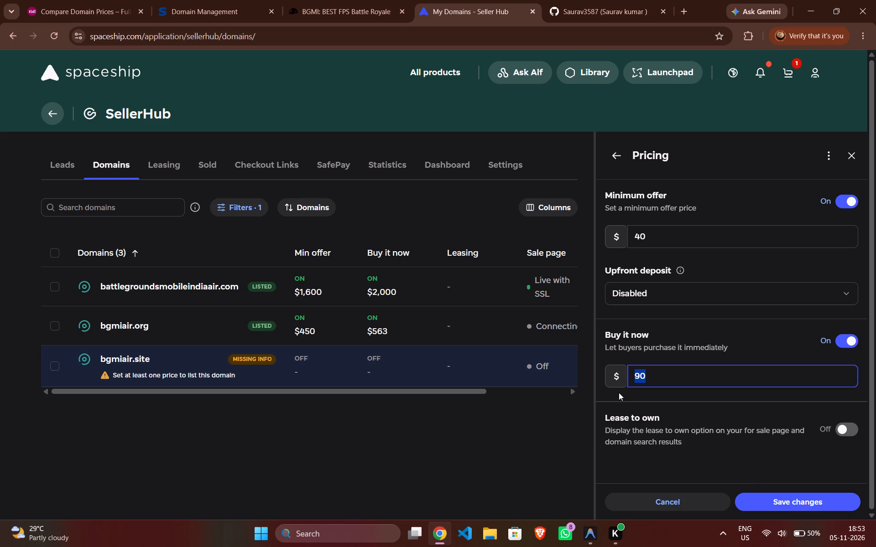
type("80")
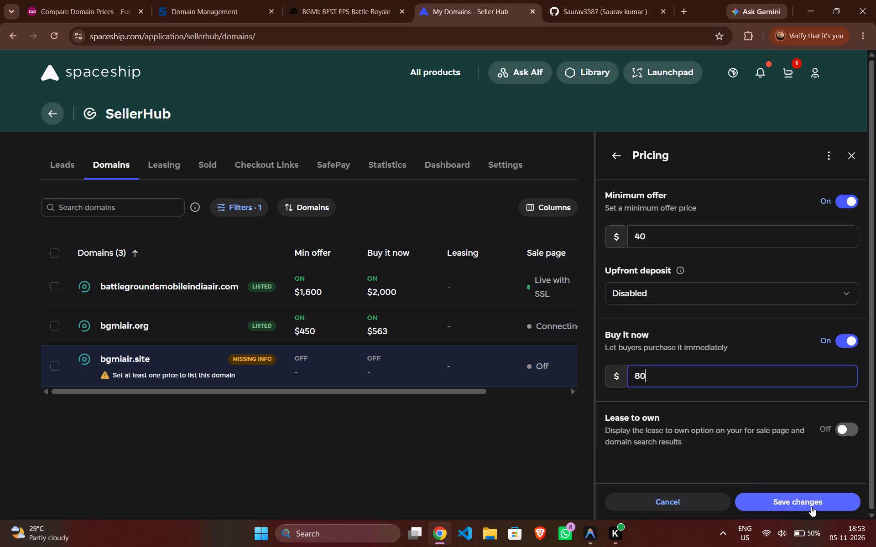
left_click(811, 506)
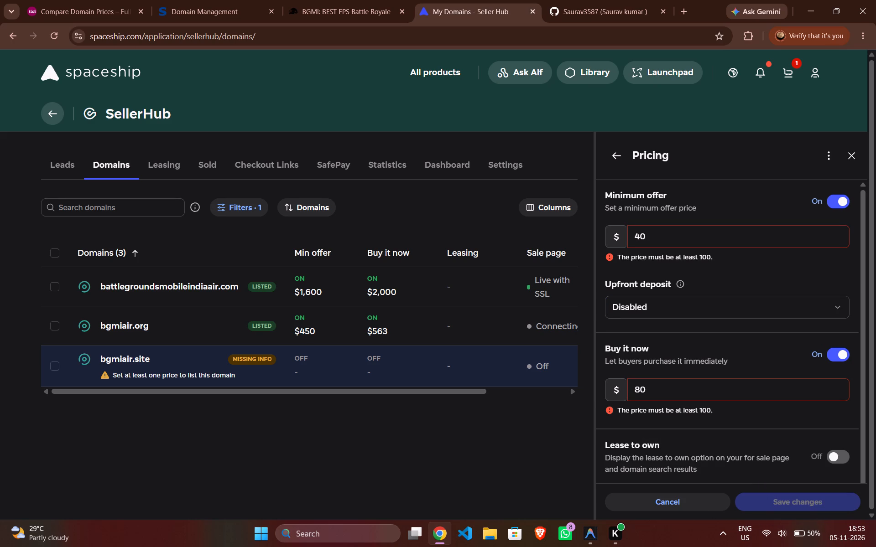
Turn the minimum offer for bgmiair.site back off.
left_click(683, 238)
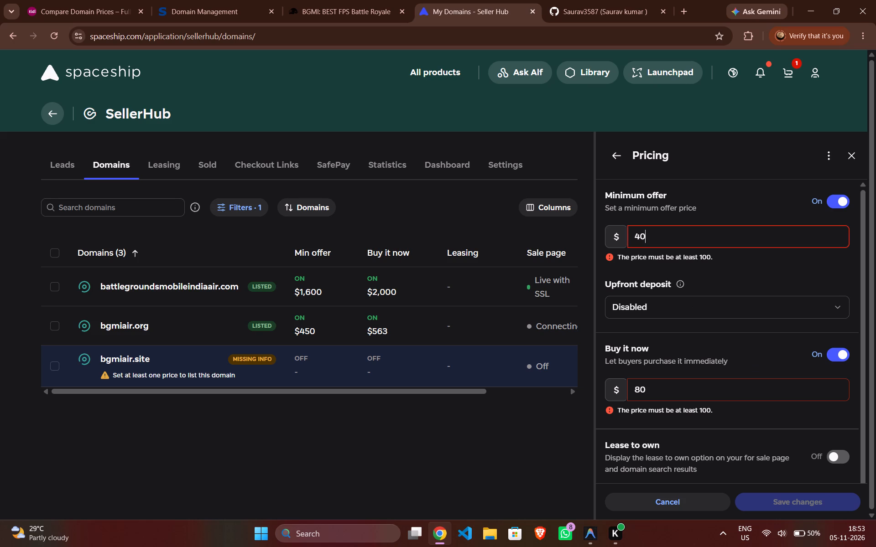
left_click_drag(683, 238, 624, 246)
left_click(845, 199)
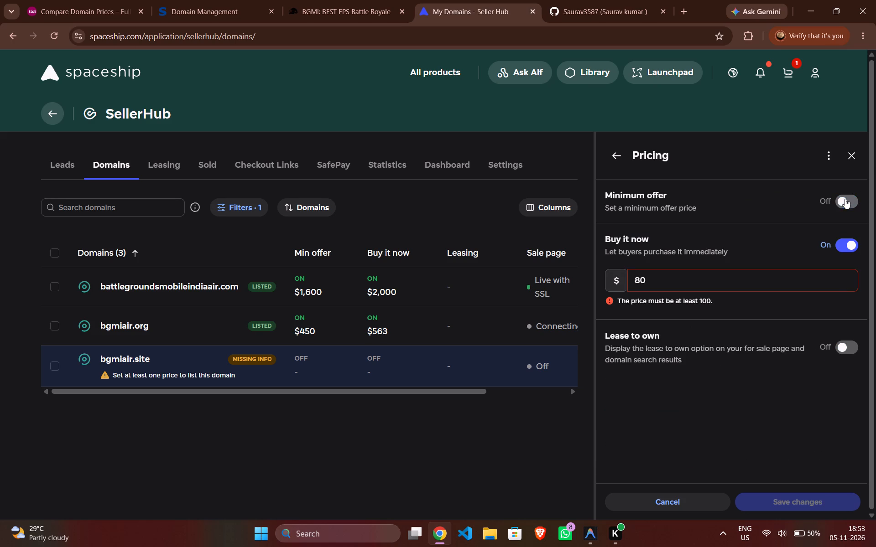
Set the Buy it now price of bgmiair.site to $100, save the pricing, and return to the domain's settings.
left_click_drag(690, 283, 585, 289)
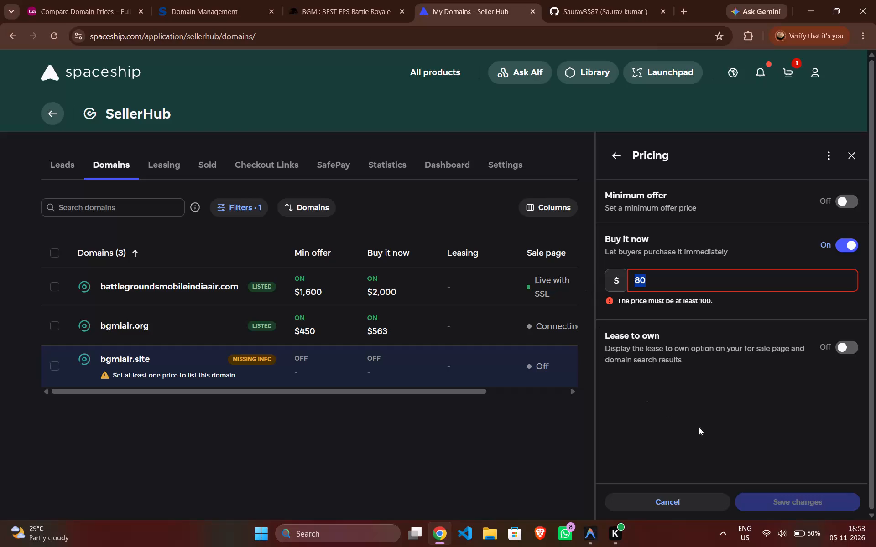
left_click(715, 431)
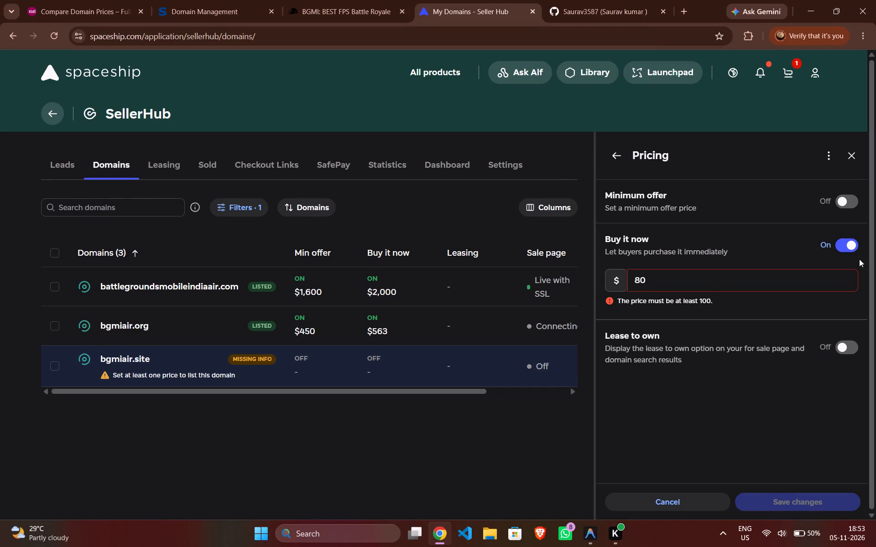
left_click_drag(852, 255, 705, 294)
left_click(705, 294)
left_click(701, 290)
key("BackSpace")
key("BackSpace")
key("BackSpace")
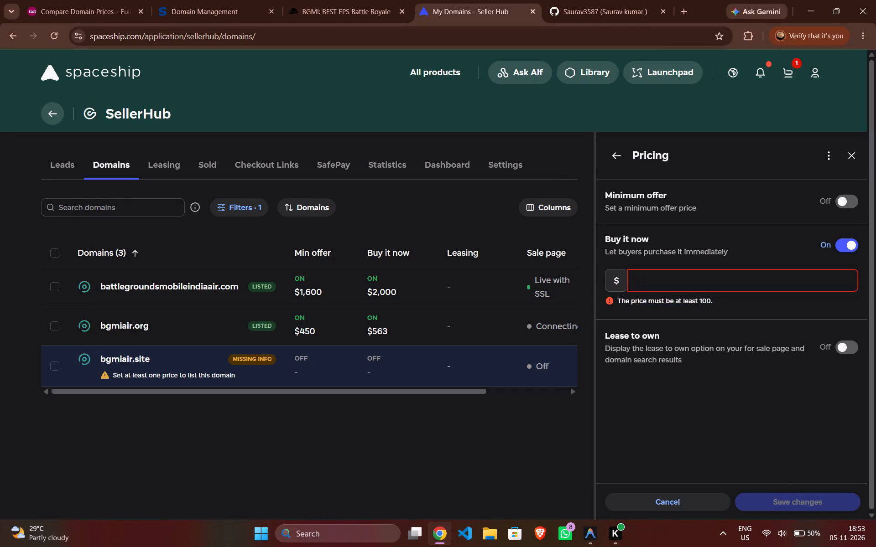
type("80")
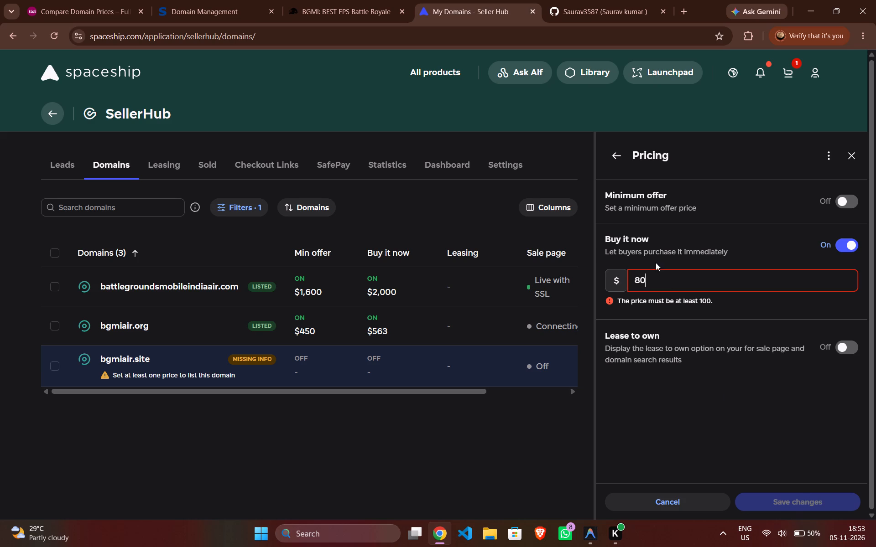
left_click_drag(649, 275, 610, 283)
type("100")
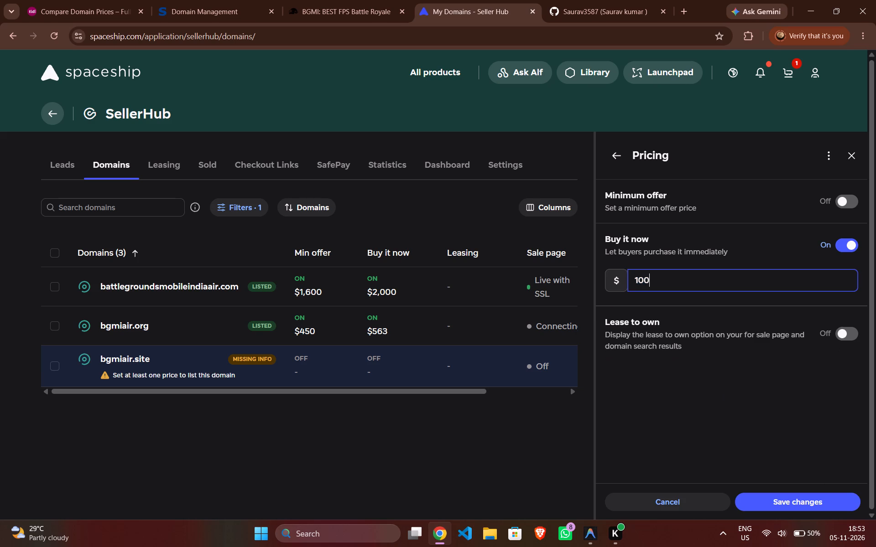
left_click(770, 498)
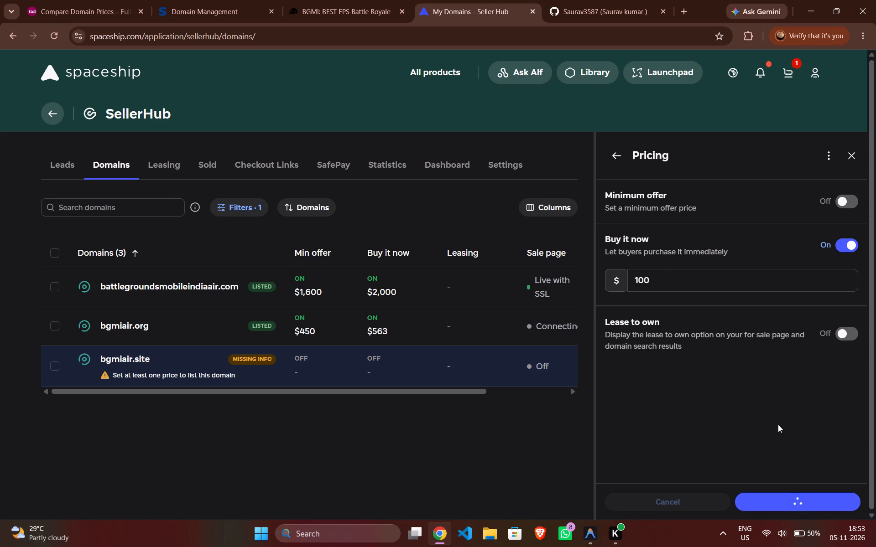
left_click(614, 149)
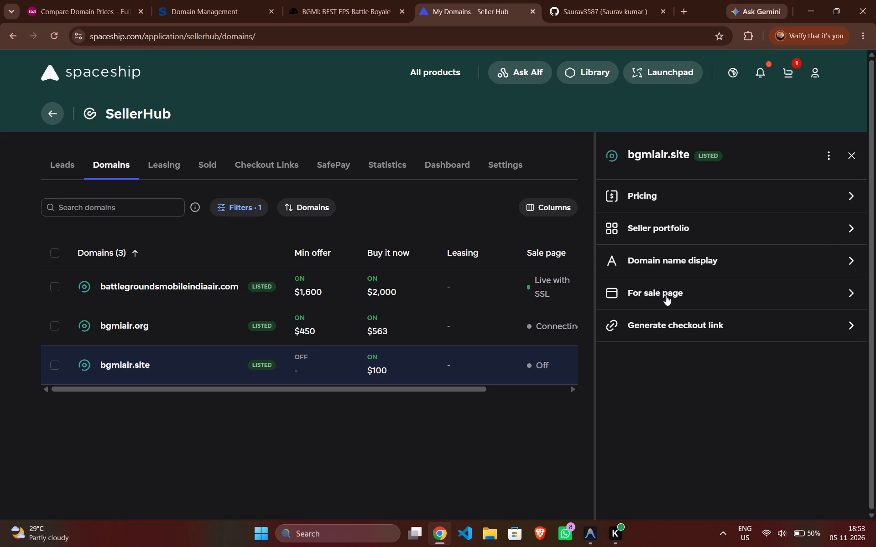
Turn on bgmiair.site's for sale page visibility and Contact owner, try to enable its Seller Portfolio link, save, and recheck the page settings.
left_click(666, 295)
left_click(846, 192)
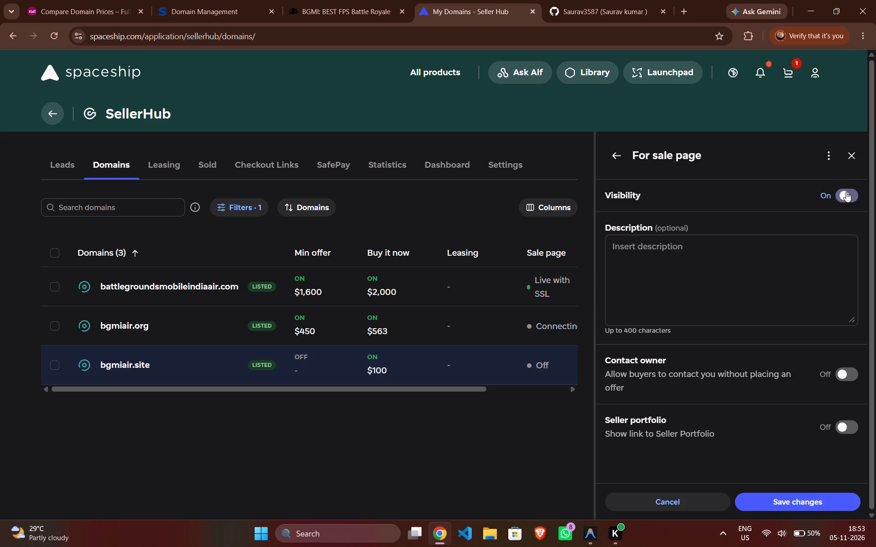
left_click(848, 426)
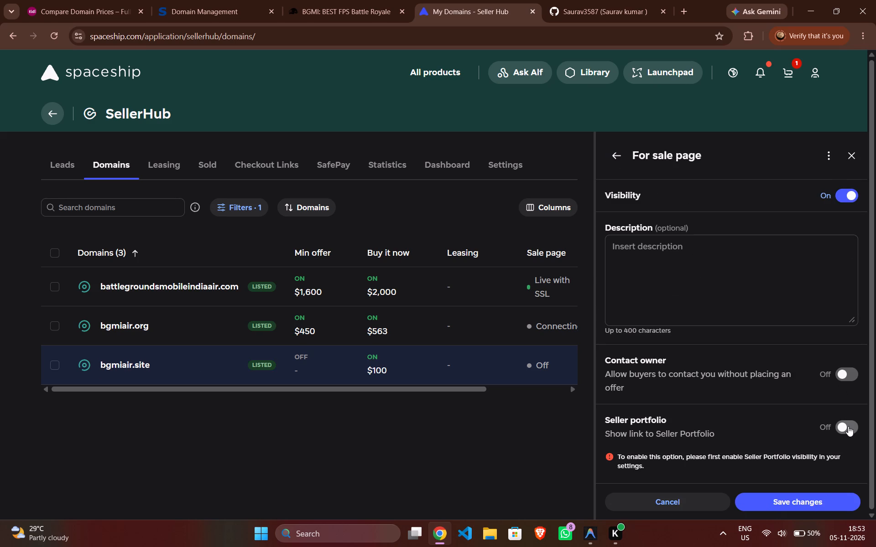
left_click(847, 380)
left_click(793, 498)
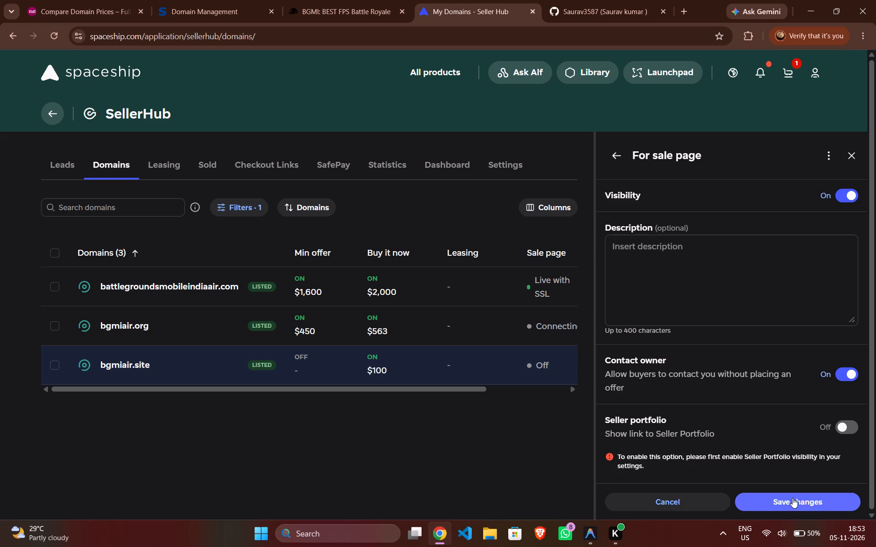
left_click(620, 150)
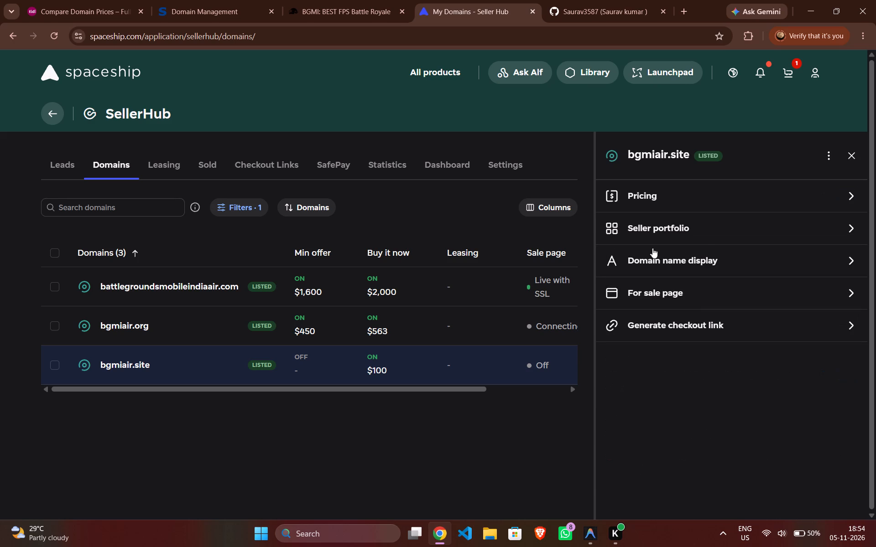
left_click(704, 296)
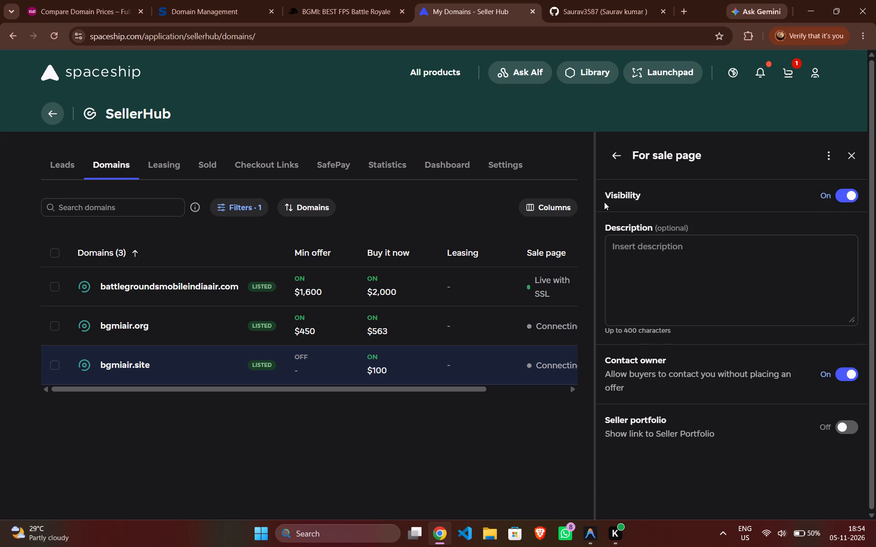
left_click(613, 151)
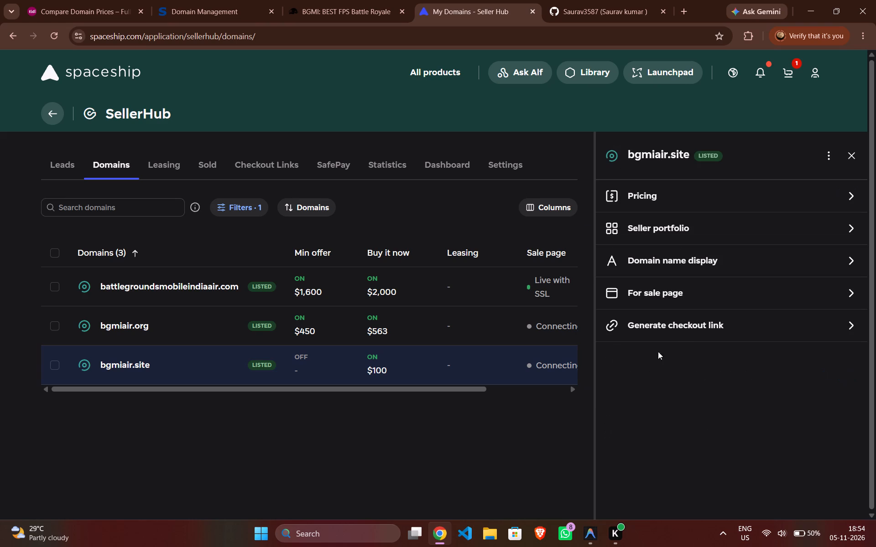
Turn on displaying bgmiair.site in the seller portfolio, save the change, and close the domain's details.
left_click(686, 226)
left_click(840, 195)
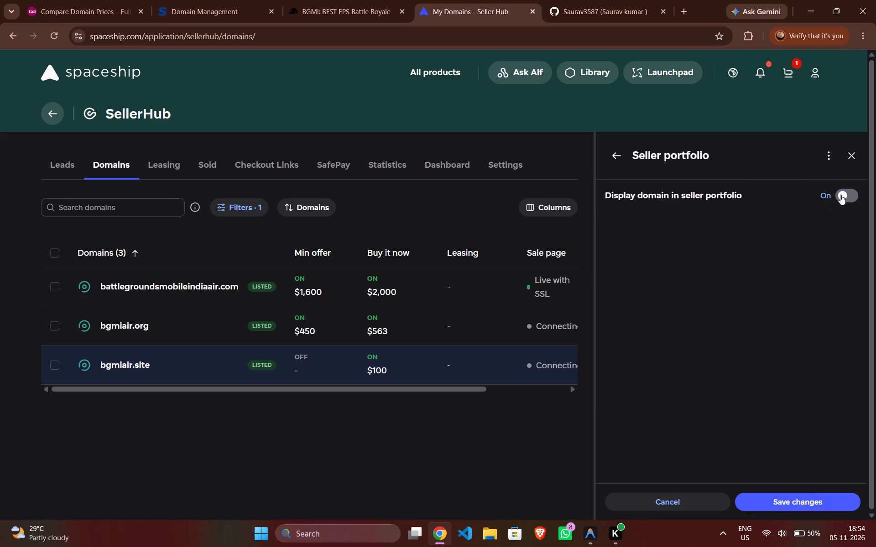
left_click(765, 499)
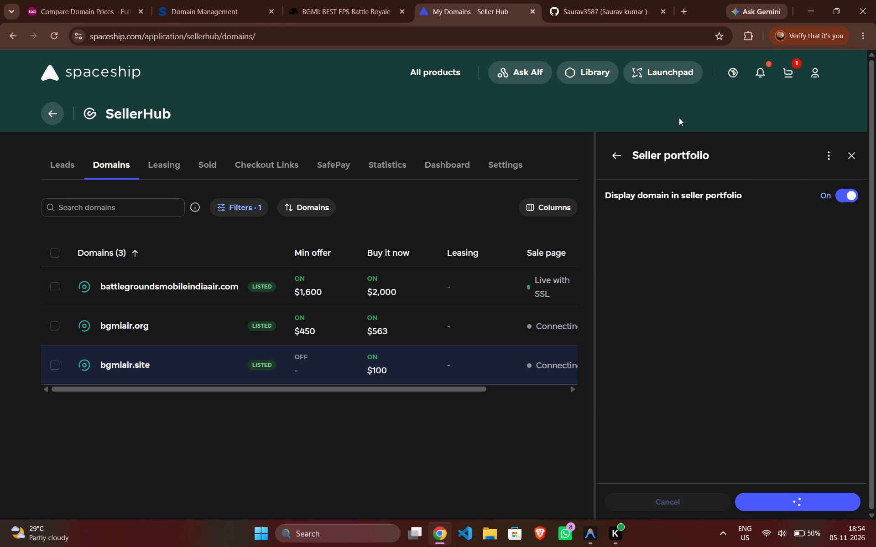
left_click(610, 155)
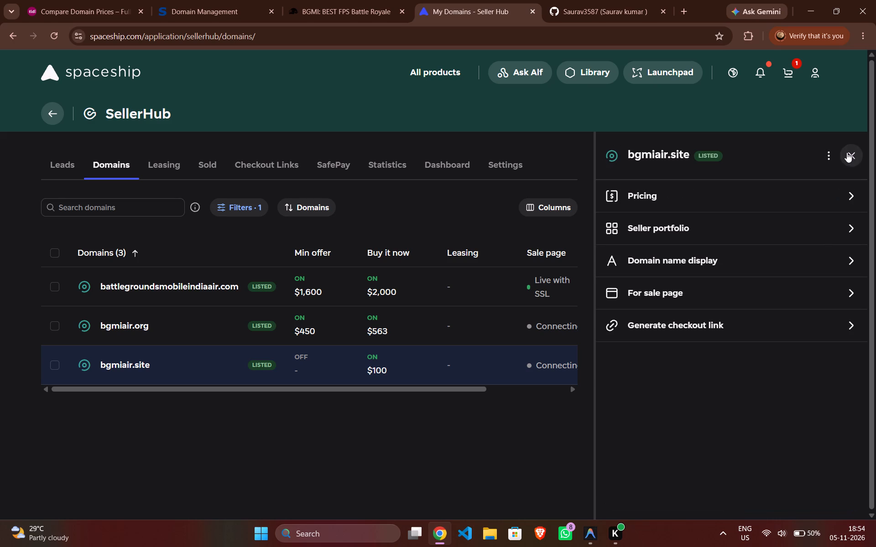
left_click(847, 152)
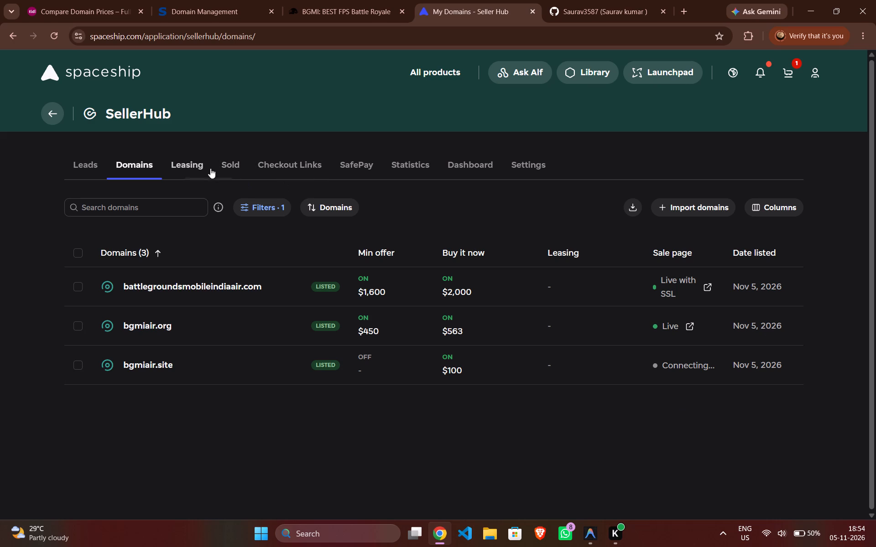
Look over the leasing and sold domains, and deactivate the $1,500 checkout link for battlegroundsmobileindiaair.com.
left_click(195, 159)
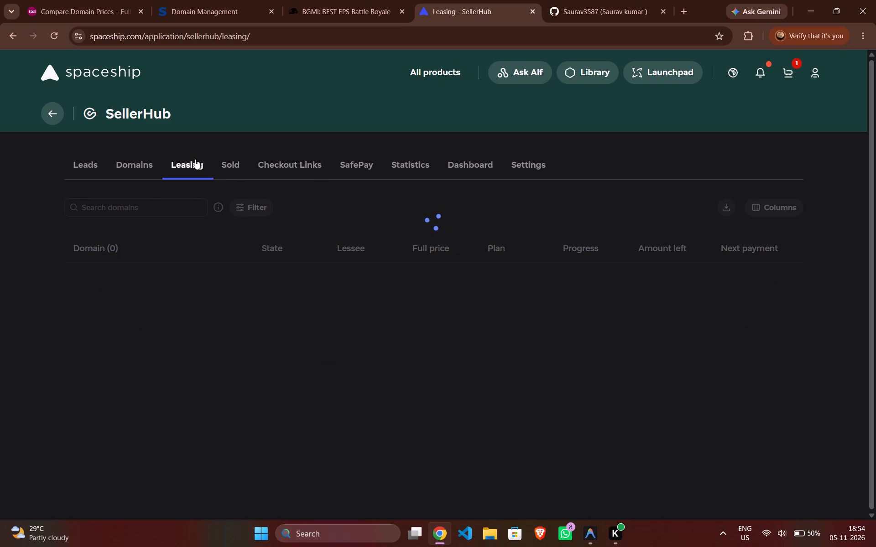
left_click(235, 169)
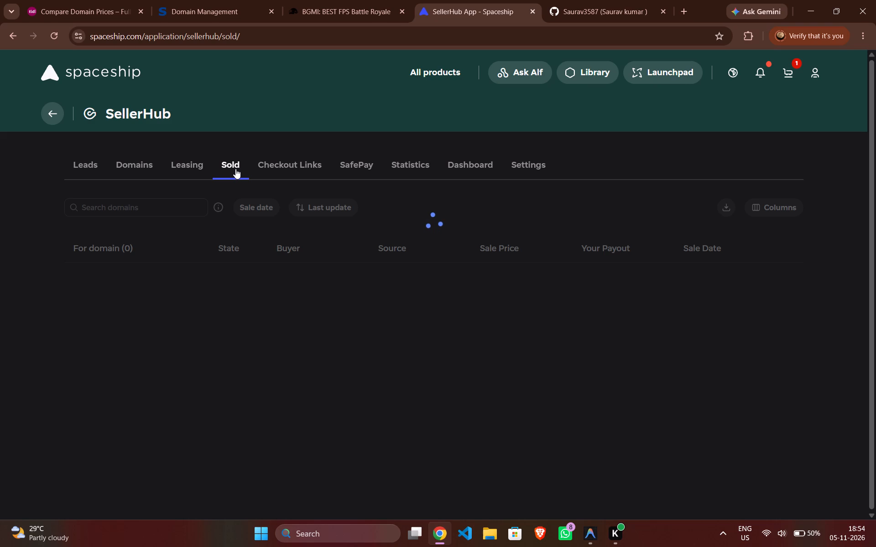
left_click(288, 163)
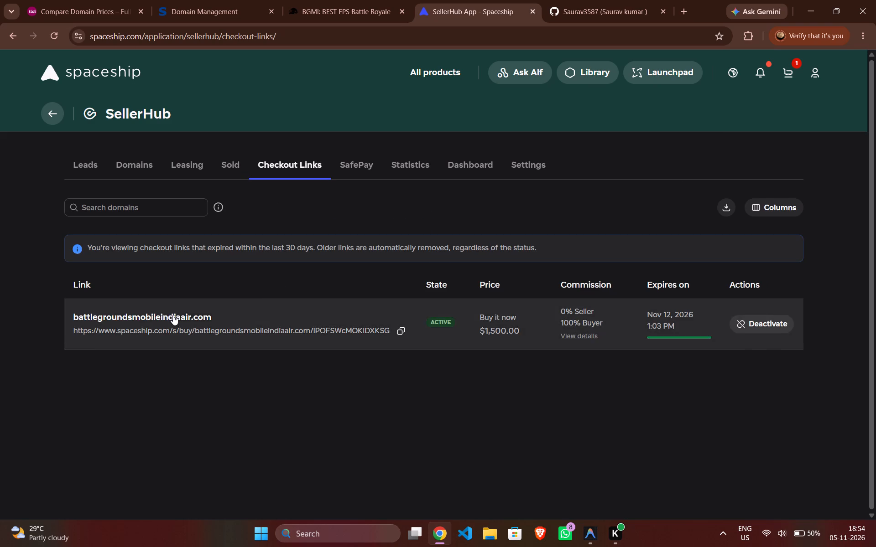
left_click(746, 316)
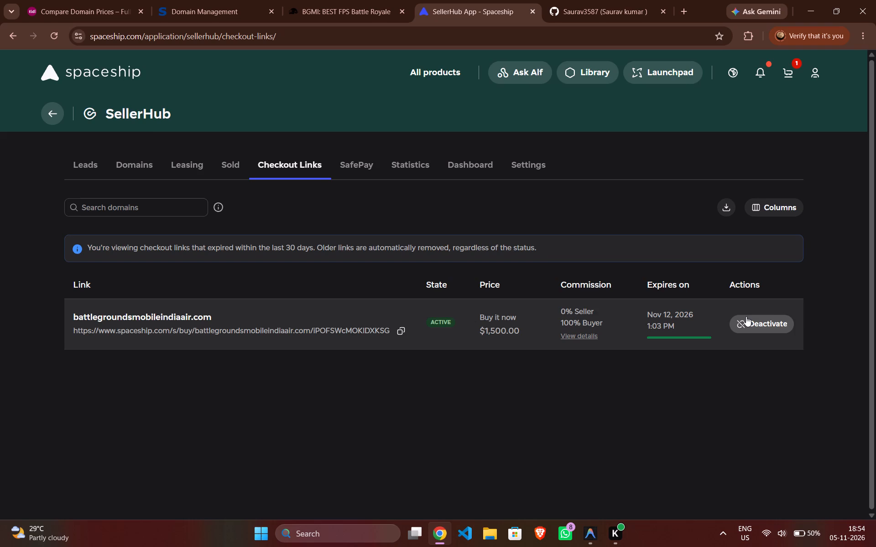
left_click(506, 402)
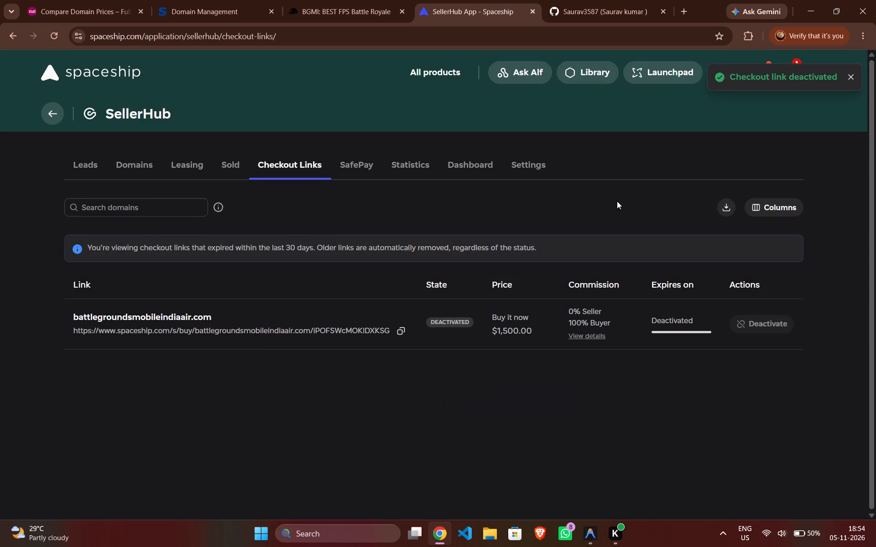
View the SellerHub's SafePay transactions and go on to the SafePay page for creating them.
left_click(380, 165)
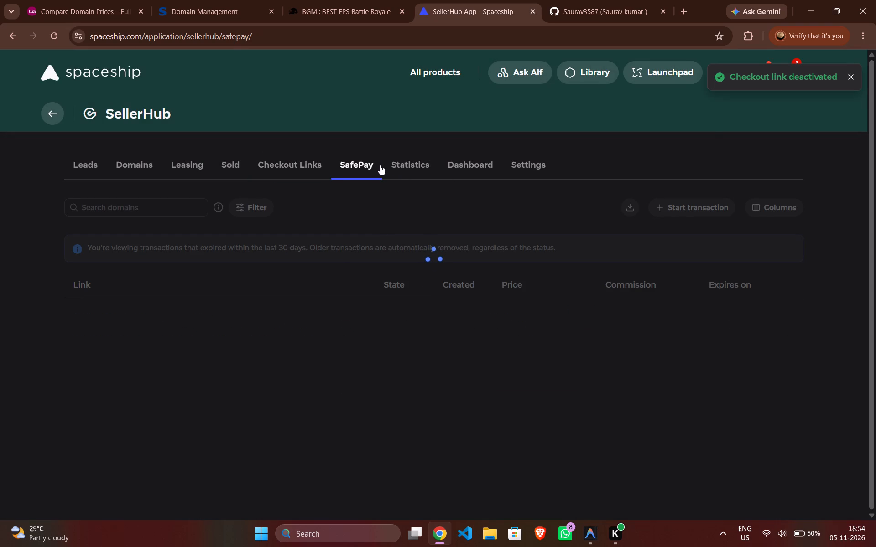
left_click(422, 297)
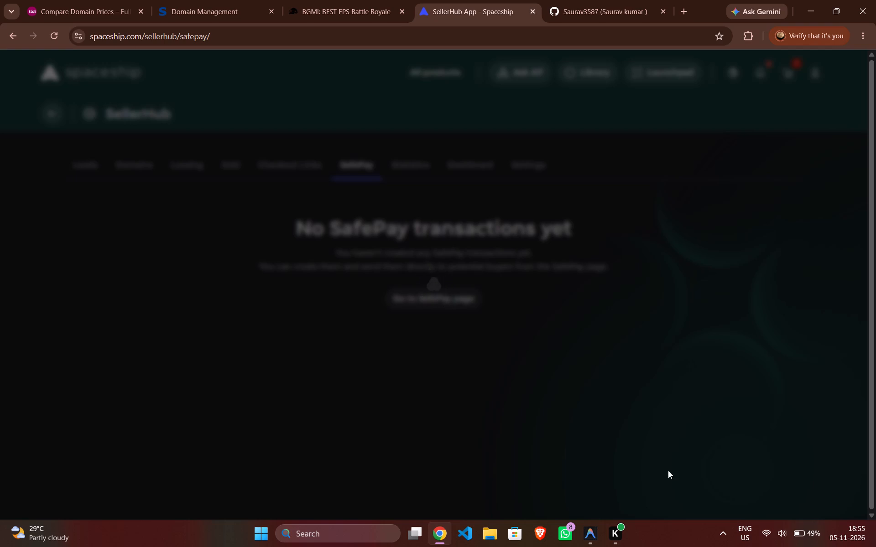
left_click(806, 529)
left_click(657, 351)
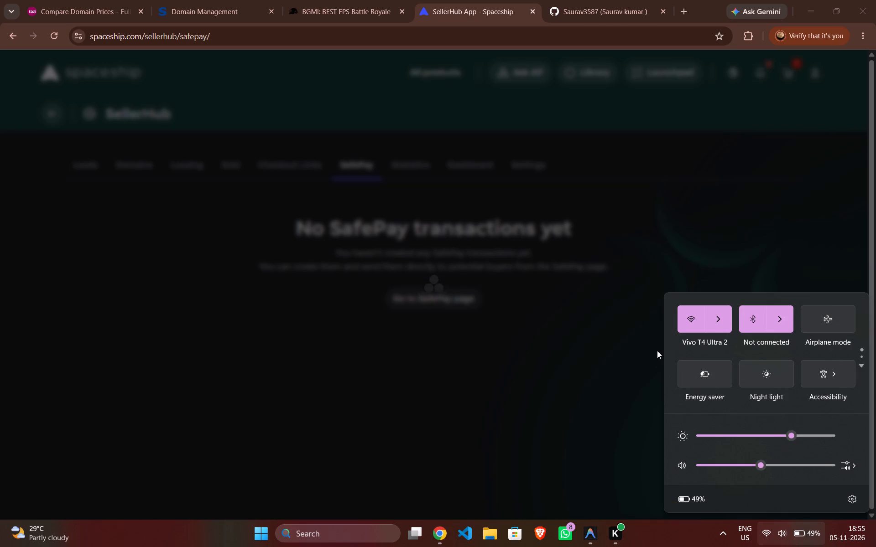
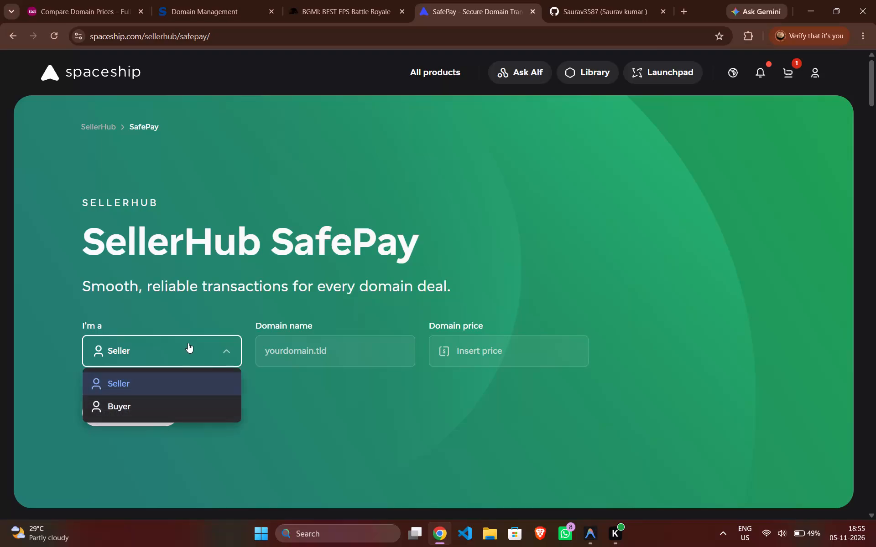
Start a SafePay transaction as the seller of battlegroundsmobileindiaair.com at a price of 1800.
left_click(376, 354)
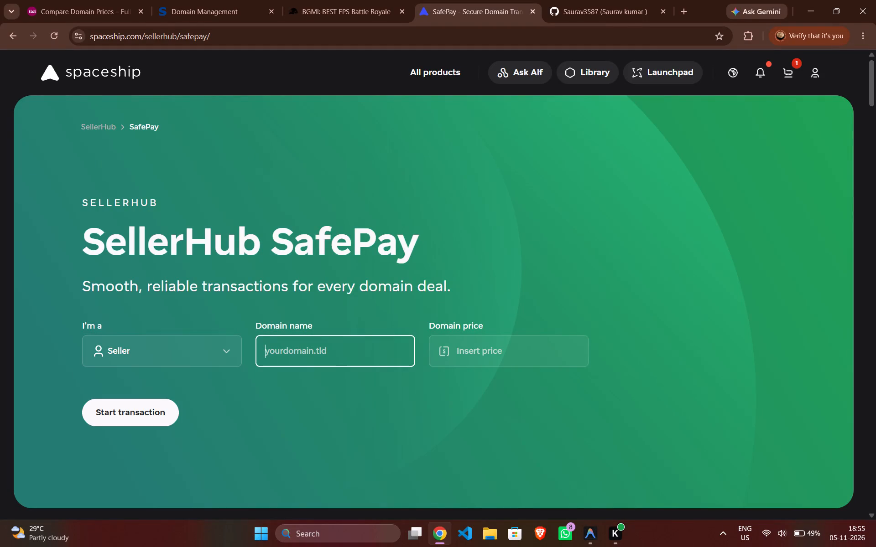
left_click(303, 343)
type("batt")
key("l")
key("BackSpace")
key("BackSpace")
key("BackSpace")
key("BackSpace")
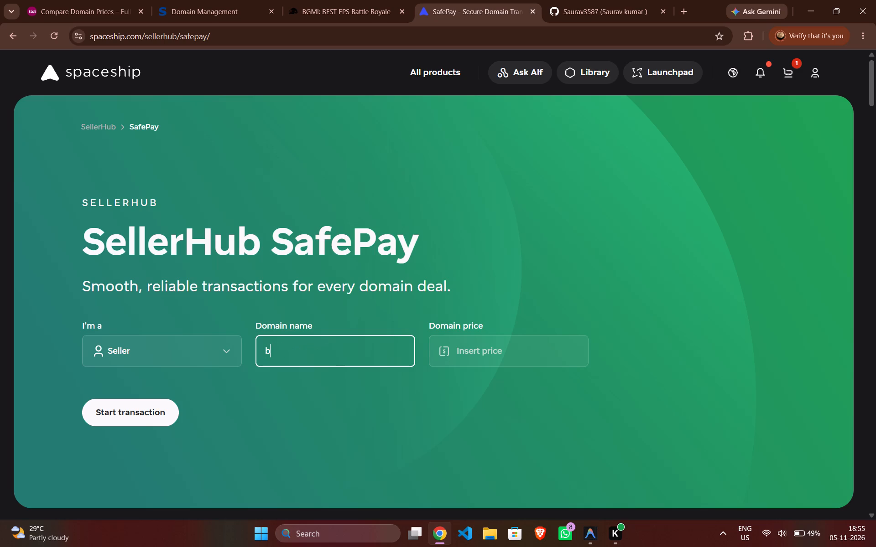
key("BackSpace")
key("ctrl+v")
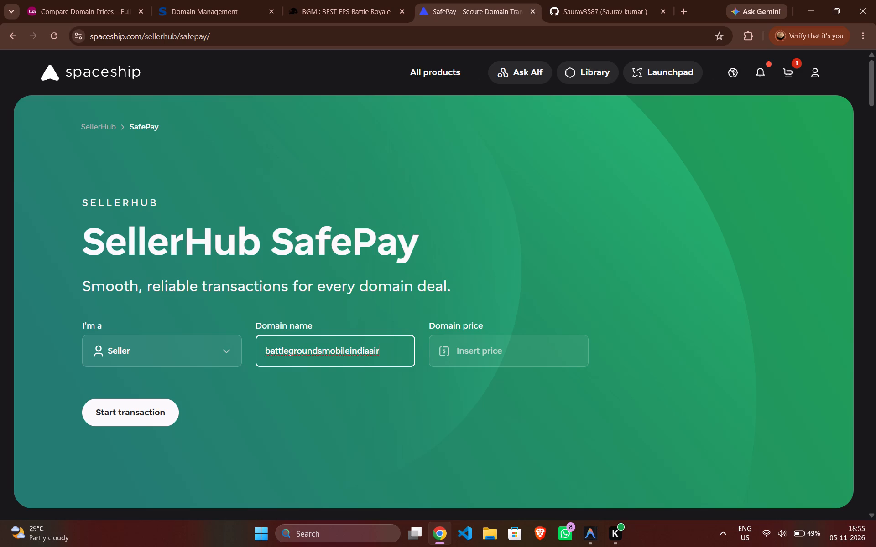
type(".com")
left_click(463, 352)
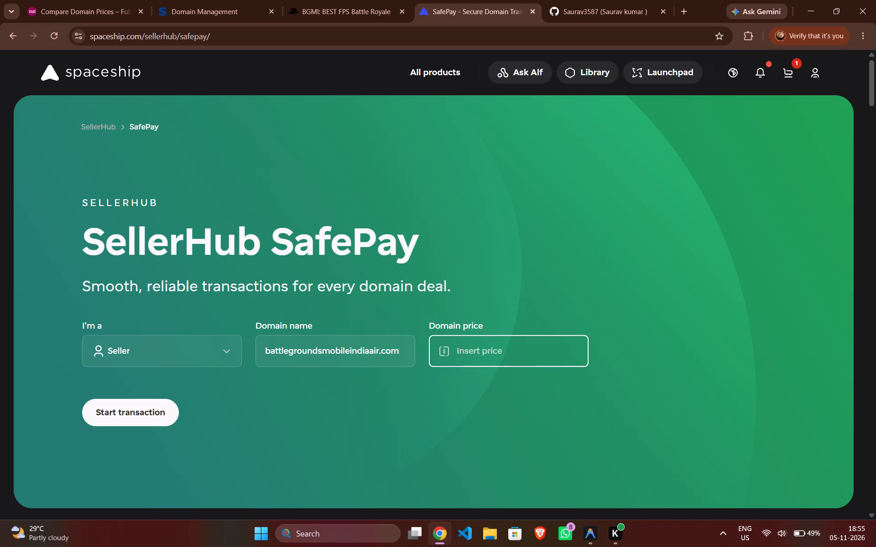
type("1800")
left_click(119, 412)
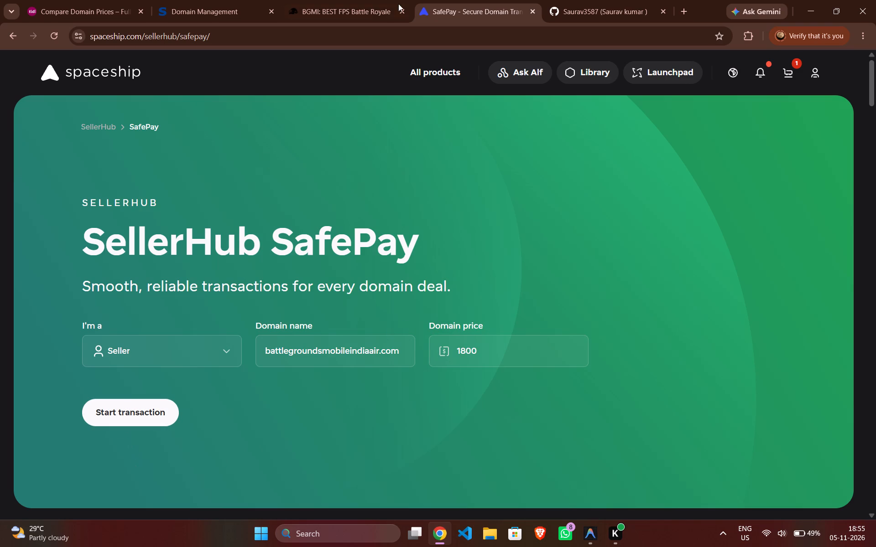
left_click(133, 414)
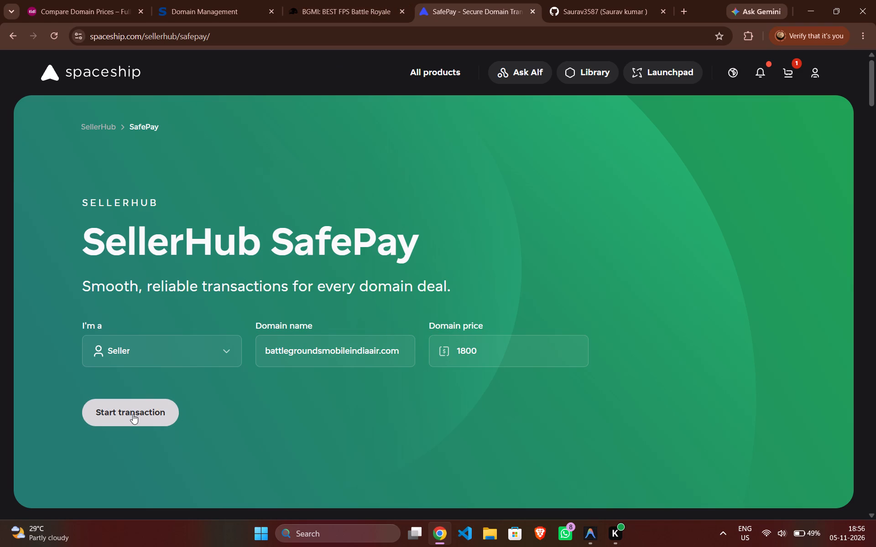
Read through the SafePay page's sections on payments, secure transactions, domain transfers and how SafePay works.
scroll(317, 273, "down", 5)
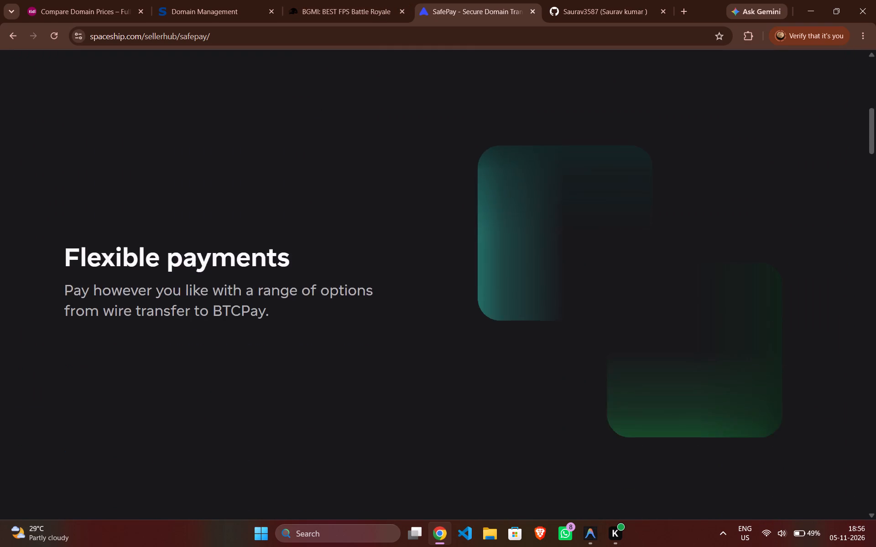
scroll(317, 273, "down", 1)
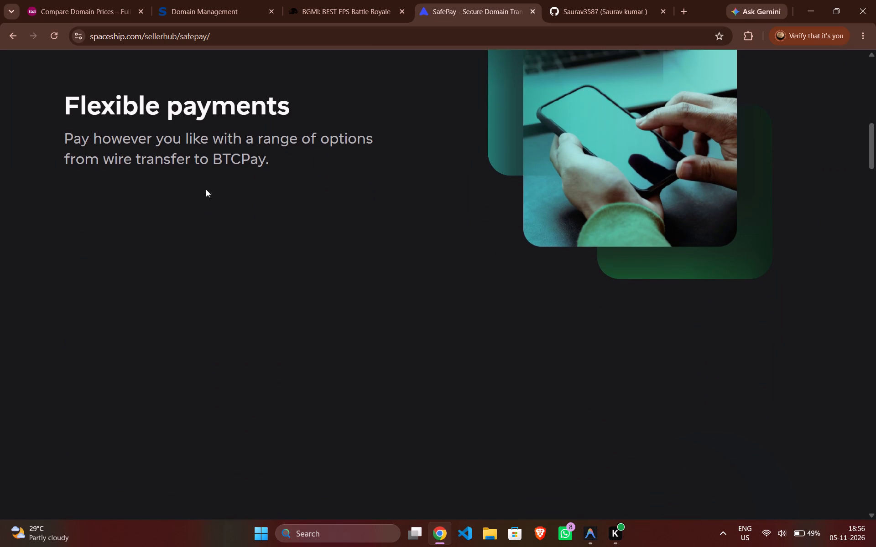
scroll(288, 267, "down", 5)
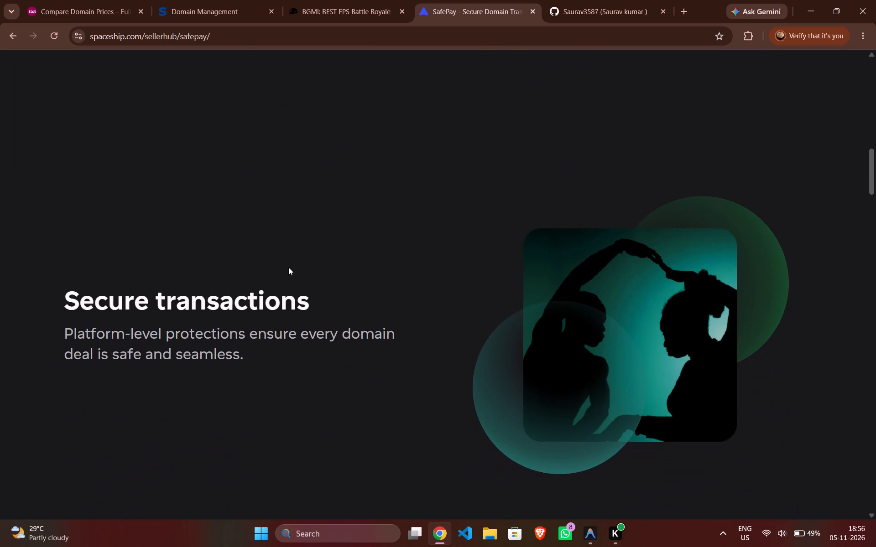
scroll(288, 267, "down", 6)
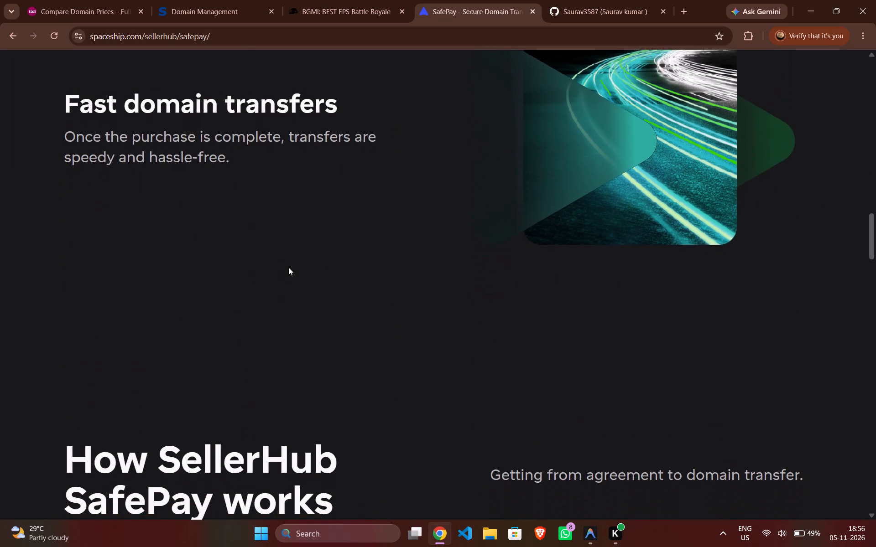
scroll(288, 267, "down", 3)
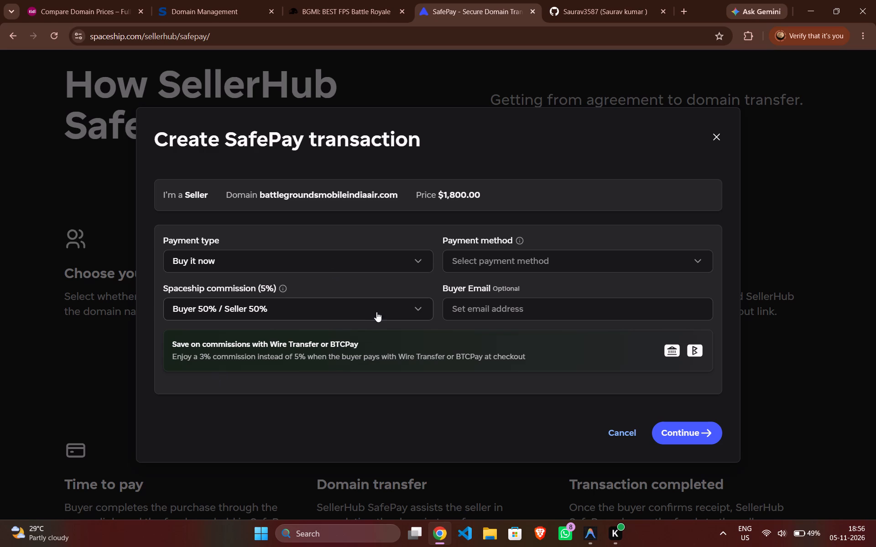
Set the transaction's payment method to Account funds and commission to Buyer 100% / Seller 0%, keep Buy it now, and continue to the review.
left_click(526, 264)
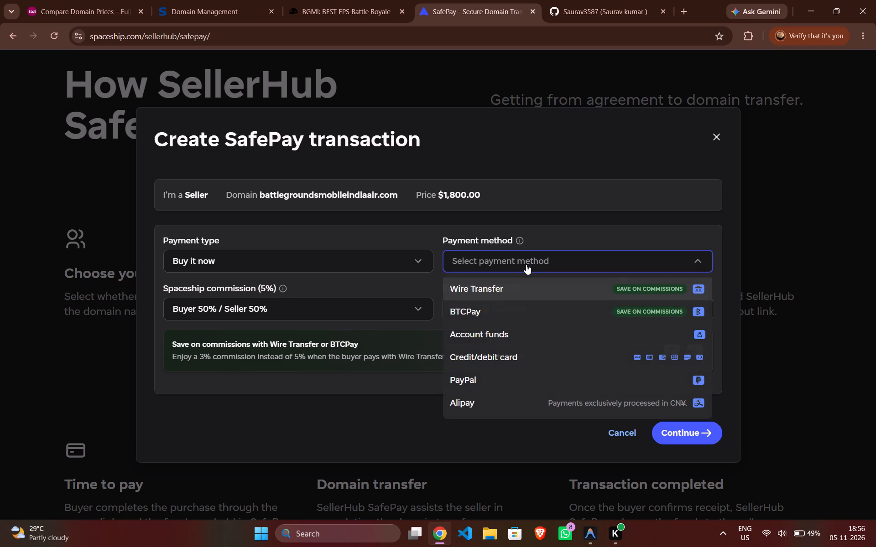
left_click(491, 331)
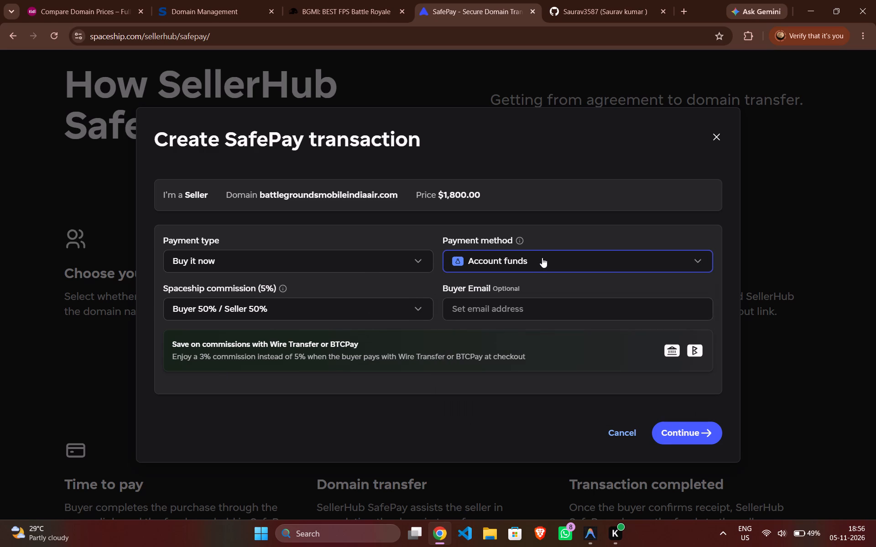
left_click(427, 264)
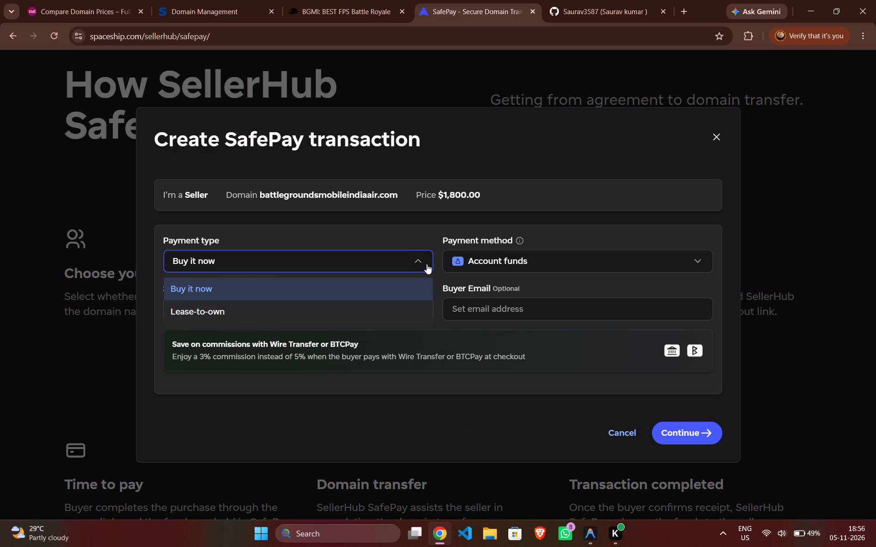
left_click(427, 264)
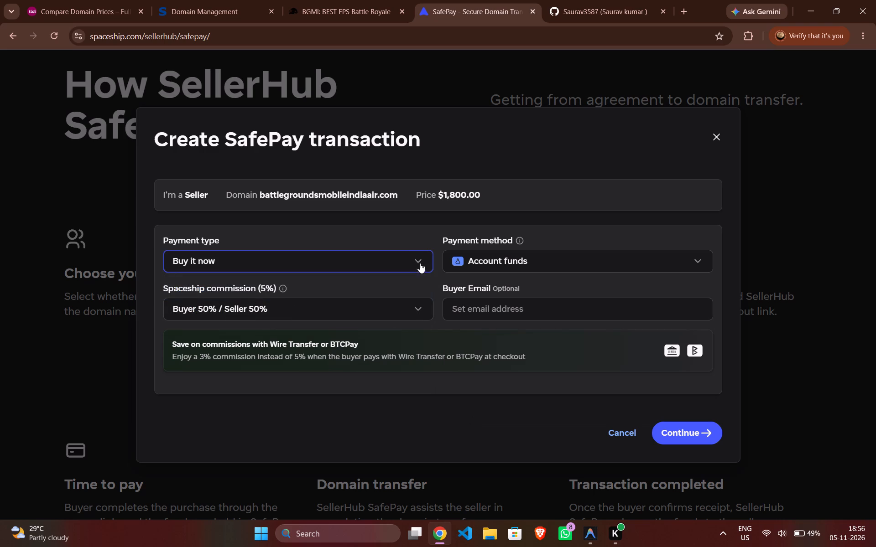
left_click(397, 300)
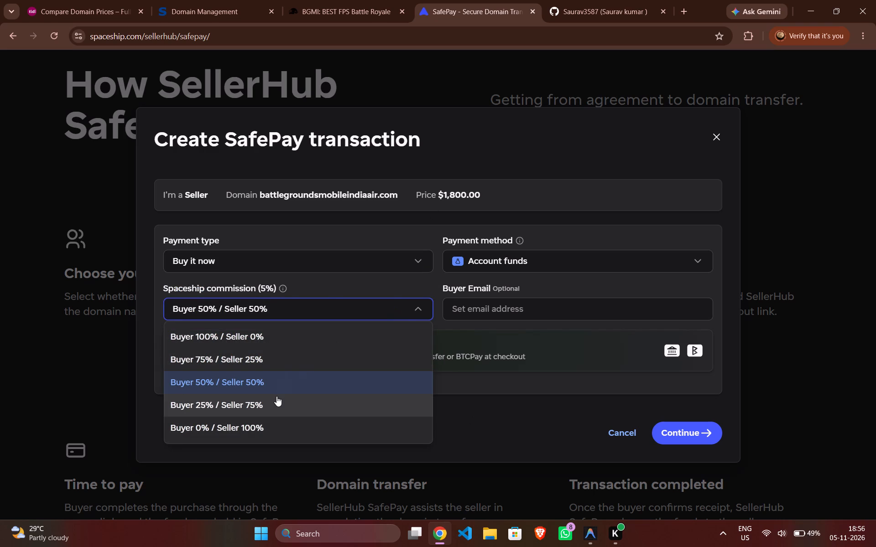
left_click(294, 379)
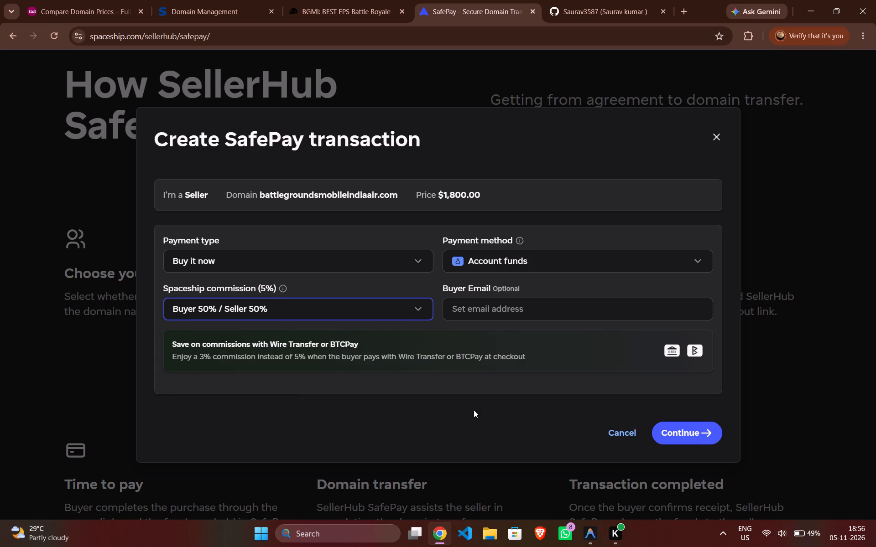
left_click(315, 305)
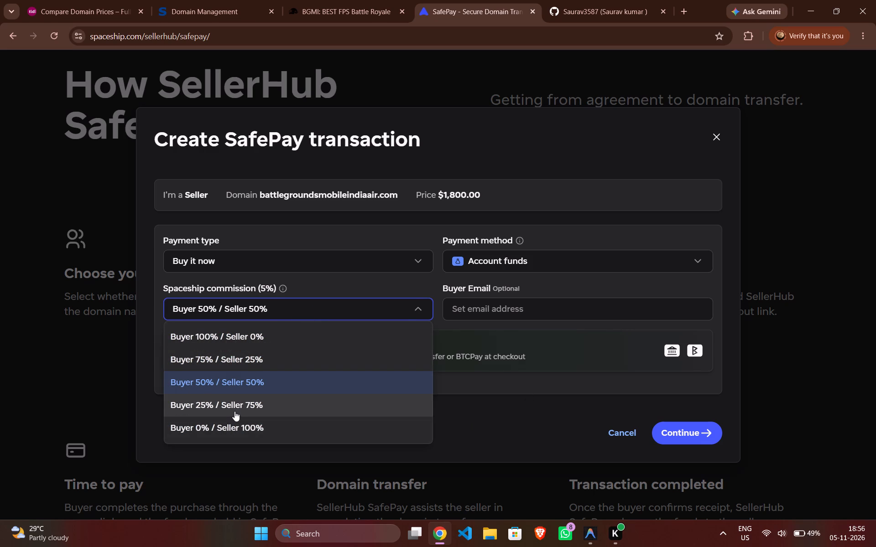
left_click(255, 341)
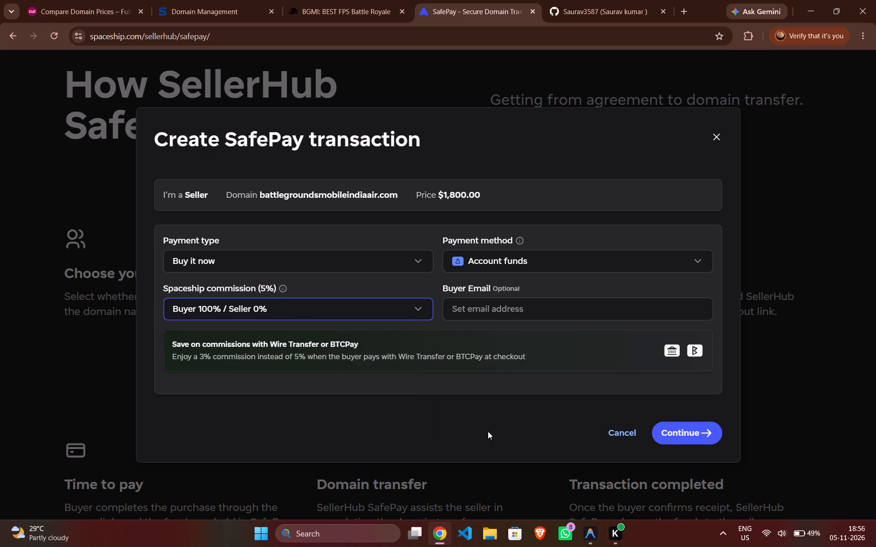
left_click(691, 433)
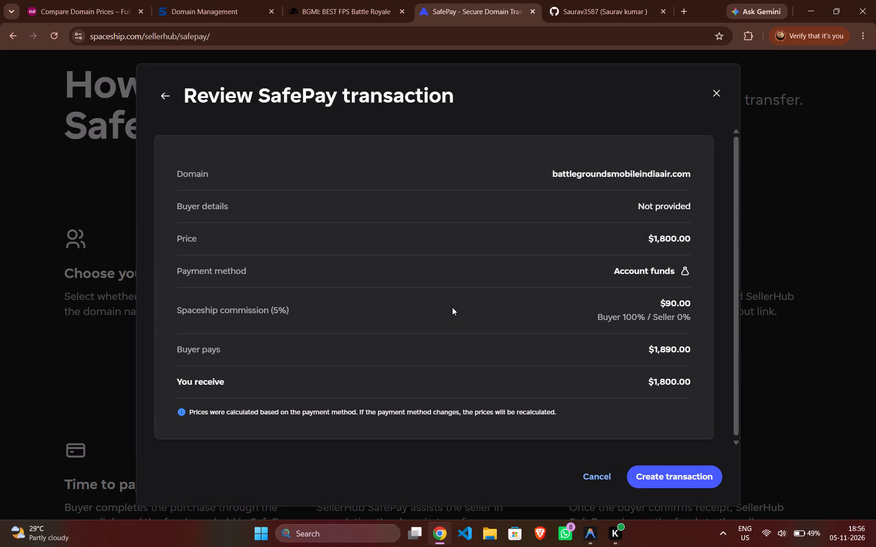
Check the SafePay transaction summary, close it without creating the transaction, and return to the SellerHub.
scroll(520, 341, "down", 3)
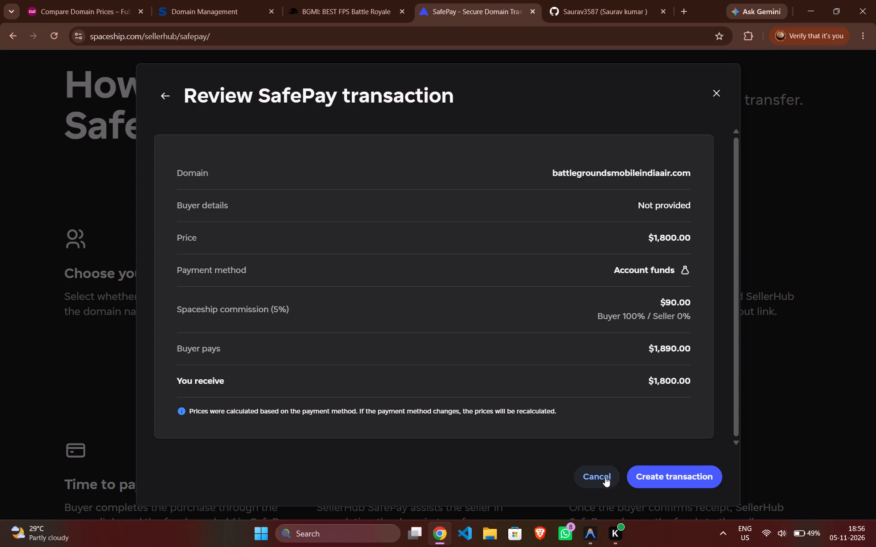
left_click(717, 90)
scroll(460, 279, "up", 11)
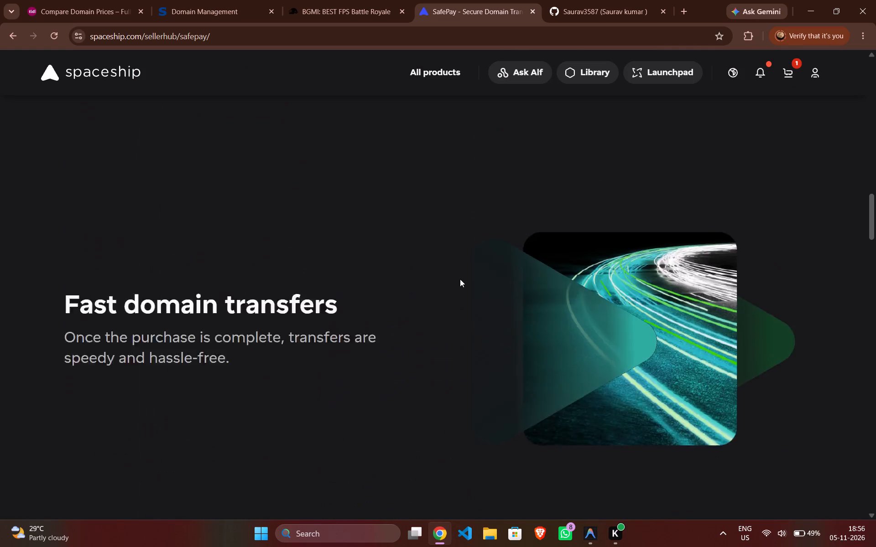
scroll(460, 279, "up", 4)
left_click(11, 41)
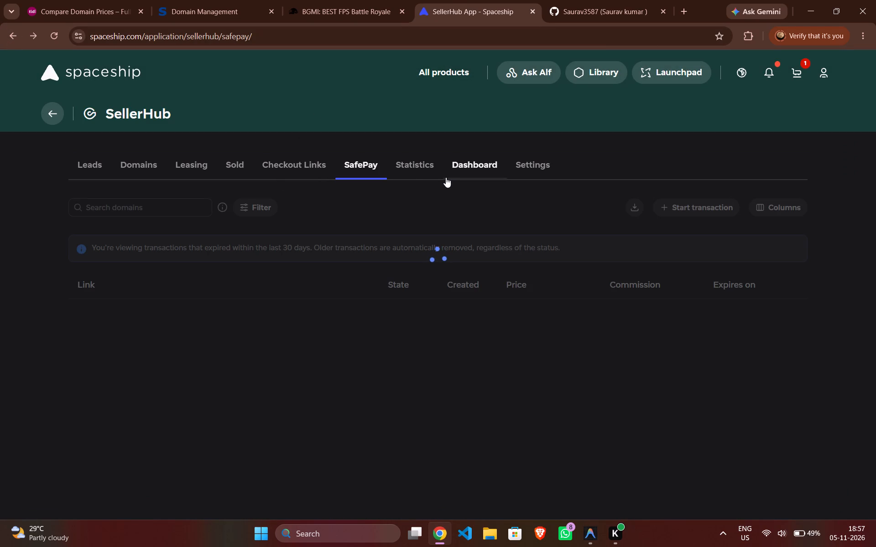
Look over the SellerHub's domain statistics and the dashboard's portfolio, transactions, financials and sales sections.
left_click(419, 170)
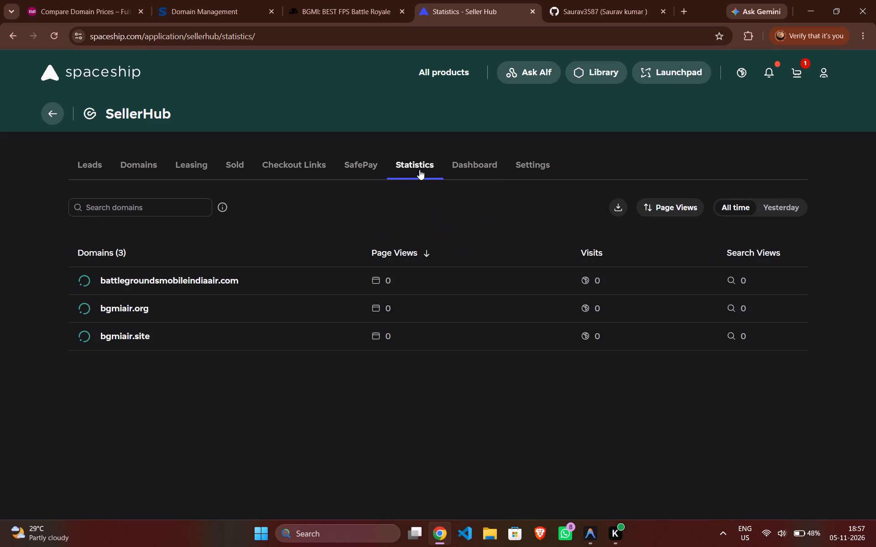
left_click(481, 160)
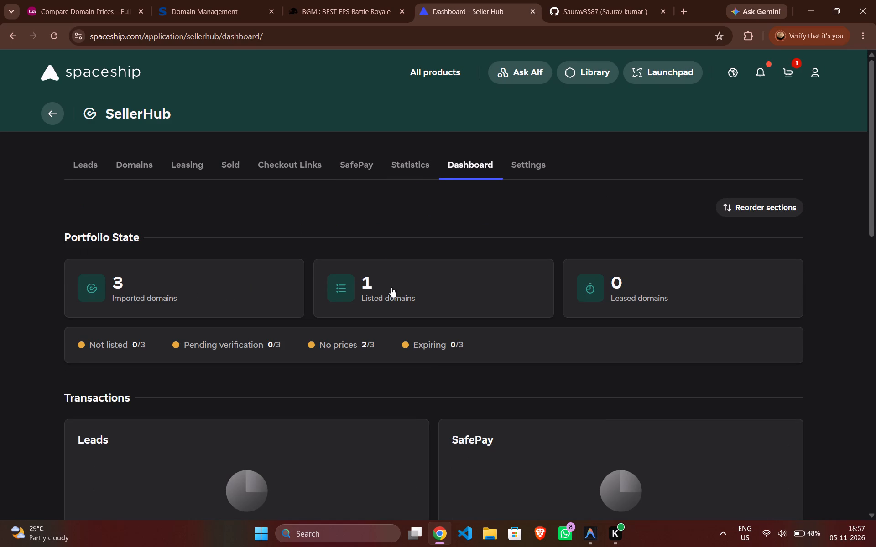
scroll(308, 361, "down", 1)
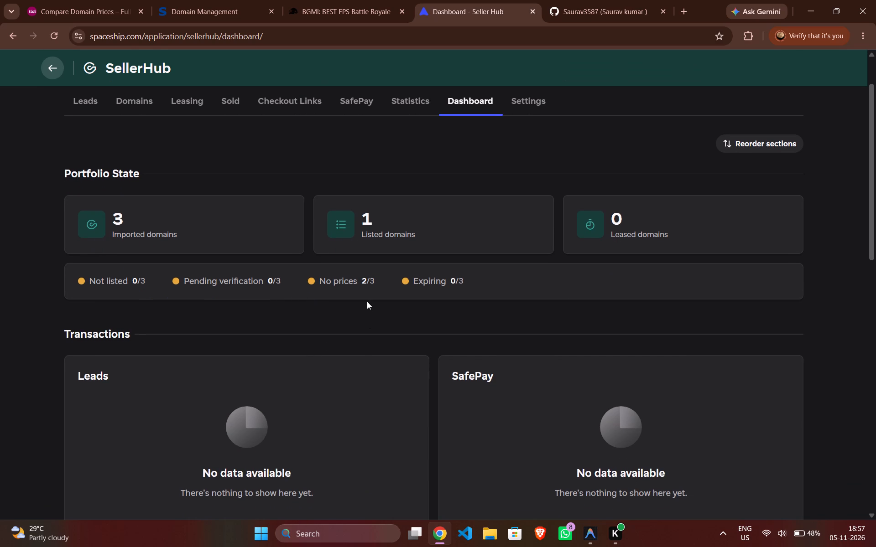
scroll(367, 301, "down", 2)
scroll(359, 338, "down", 2)
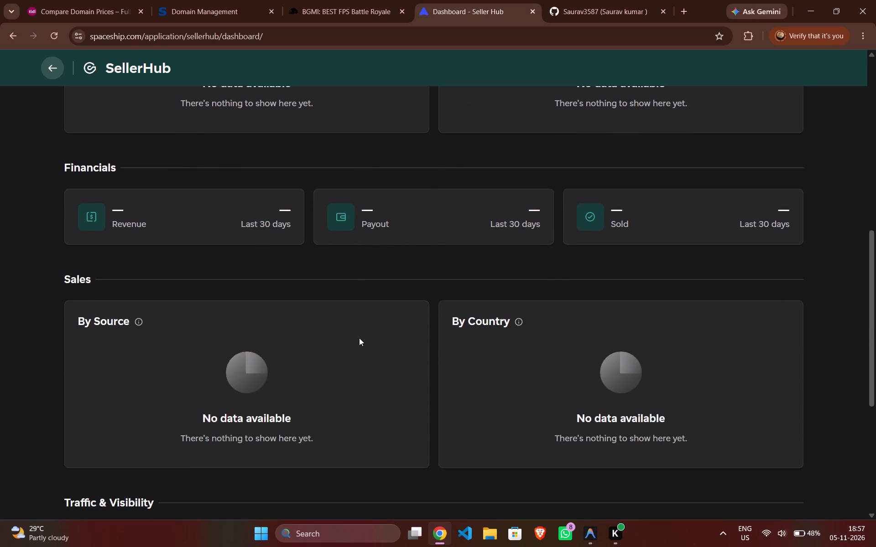
scroll(359, 338, "down", 2)
scroll(359, 338, "up", 7)
Review the SellerHub settings for pricing, quality offers, price display, email notifications and the For Sale page.
left_click(525, 156)
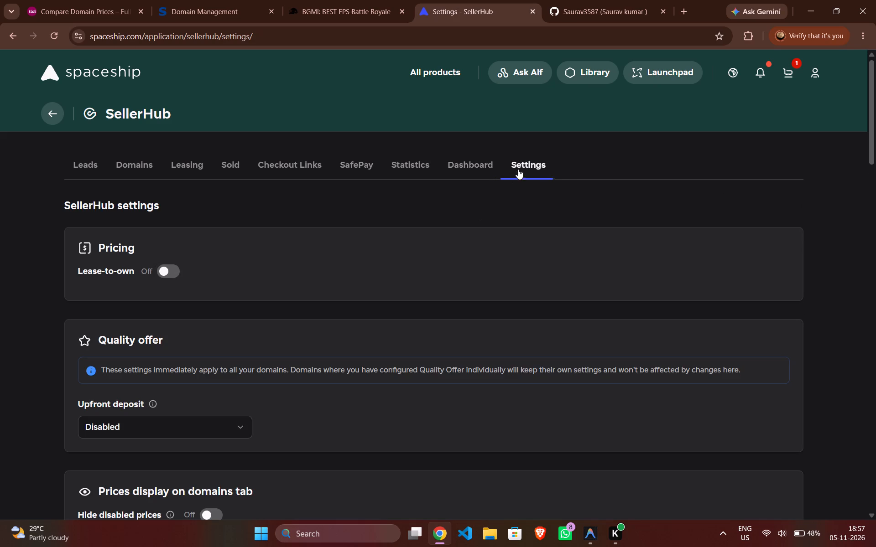
scroll(292, 237, "down", 1)
scroll(216, 354, "down", 1)
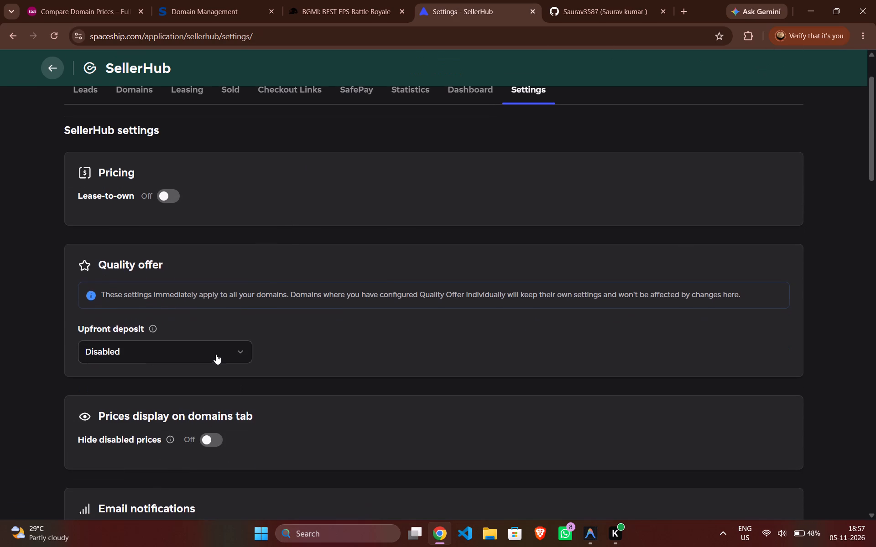
scroll(216, 354, "down", 2)
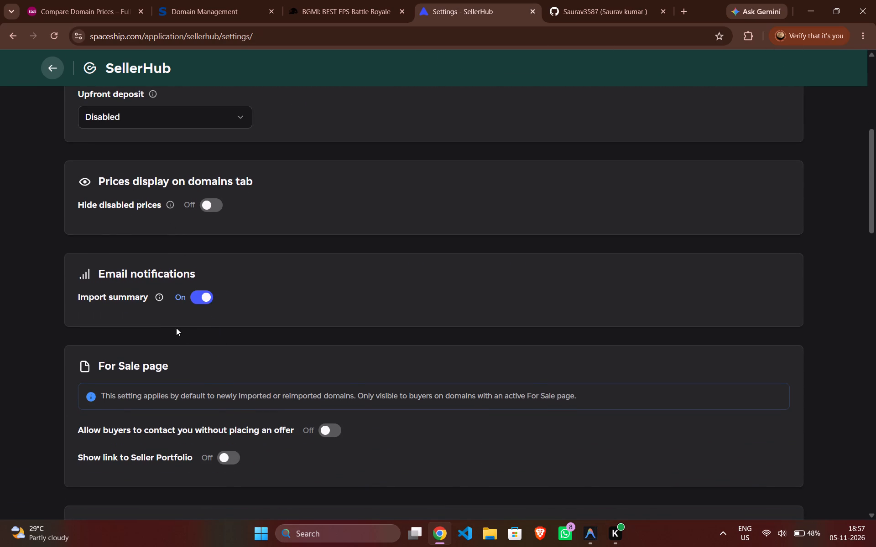
scroll(185, 329, "down", 2)
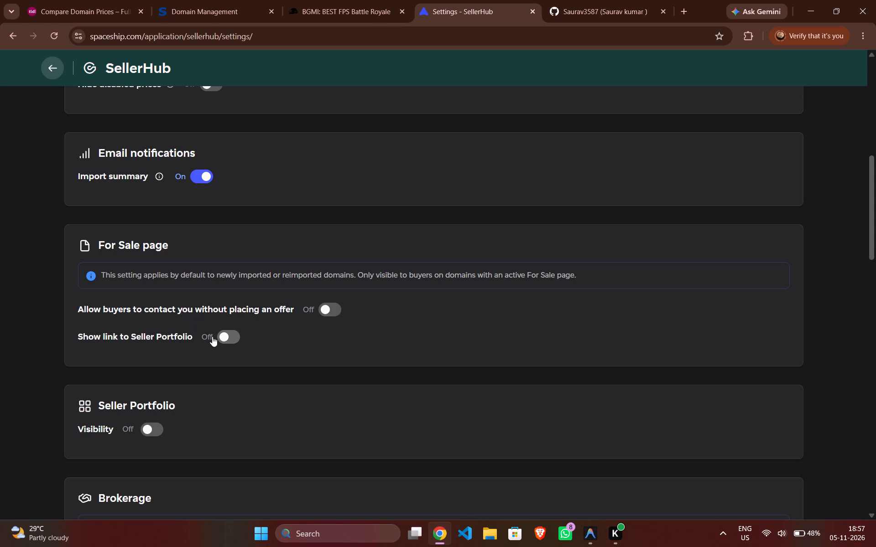
scroll(205, 397, "down", 1)
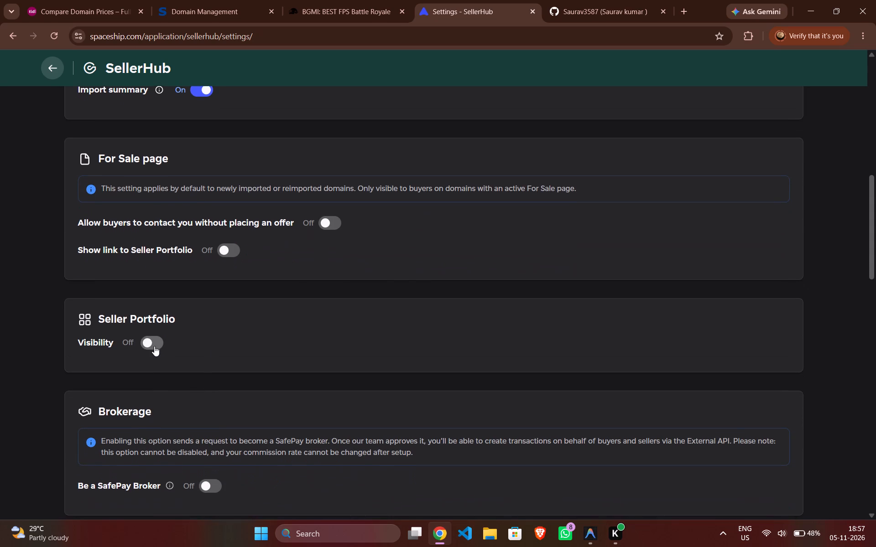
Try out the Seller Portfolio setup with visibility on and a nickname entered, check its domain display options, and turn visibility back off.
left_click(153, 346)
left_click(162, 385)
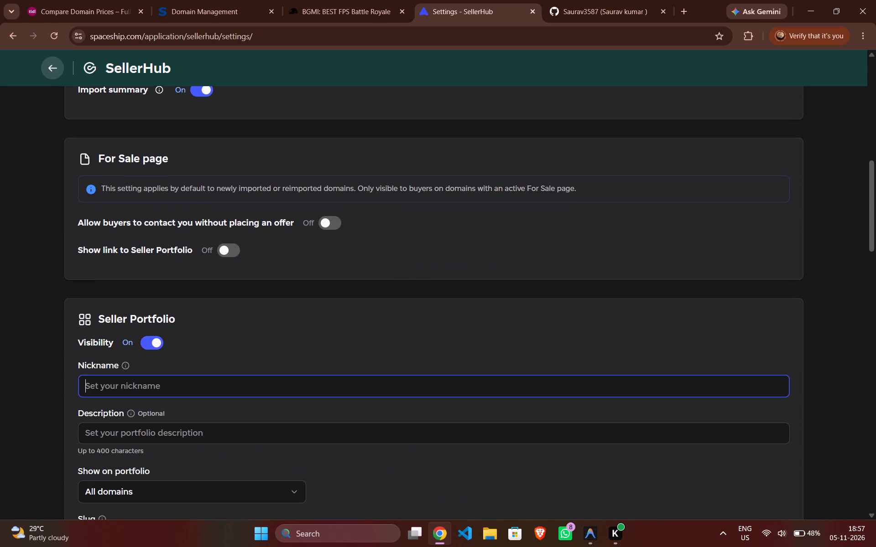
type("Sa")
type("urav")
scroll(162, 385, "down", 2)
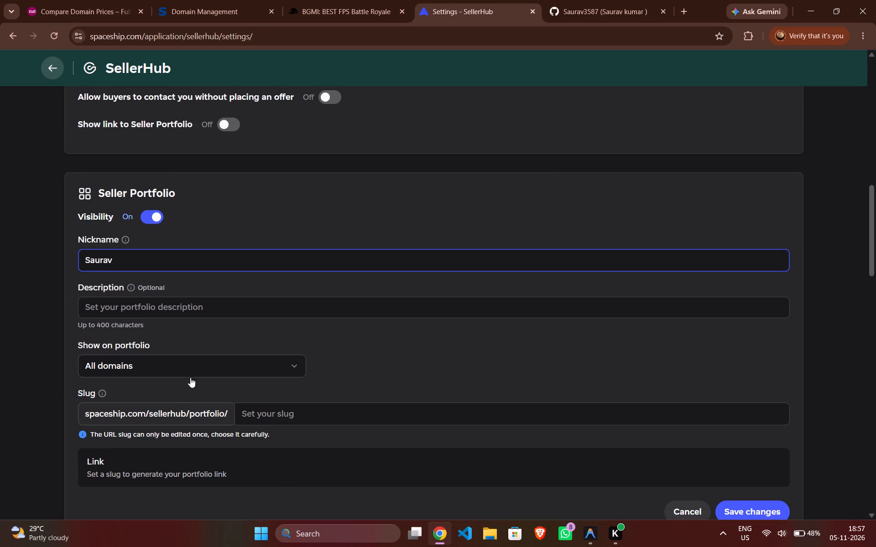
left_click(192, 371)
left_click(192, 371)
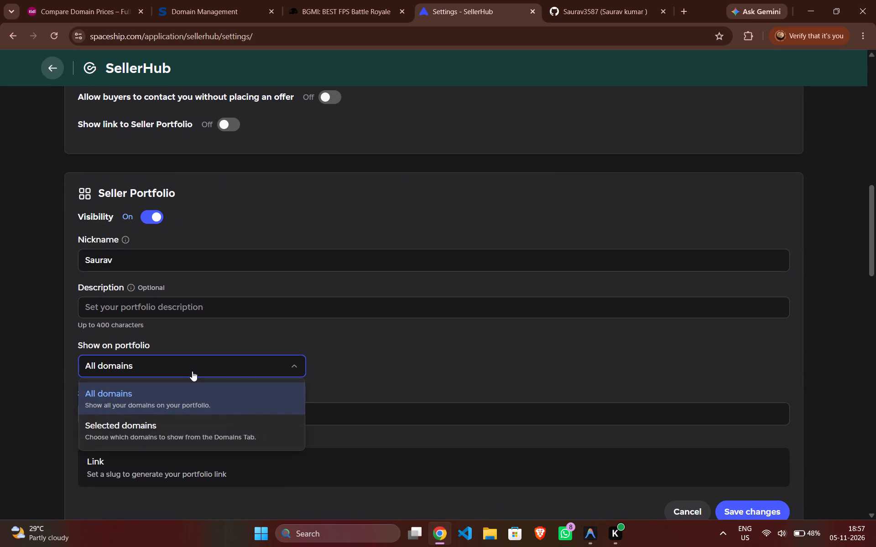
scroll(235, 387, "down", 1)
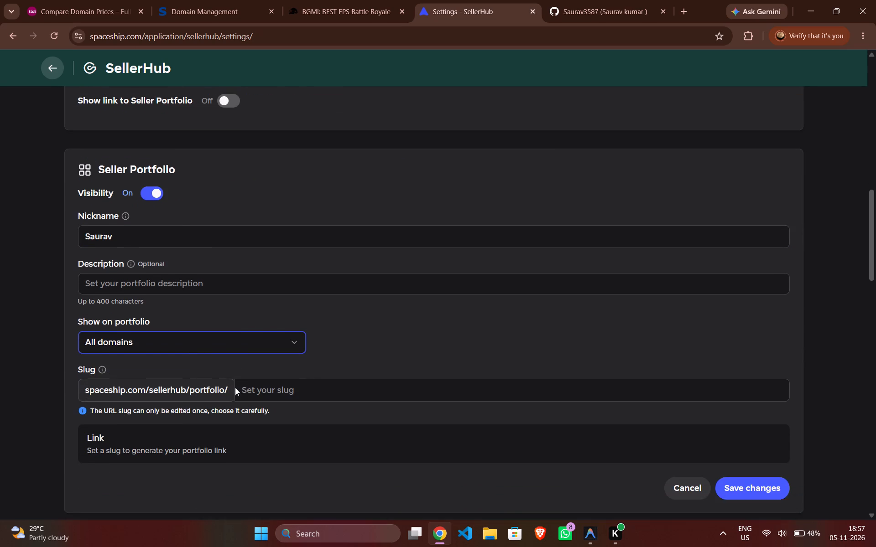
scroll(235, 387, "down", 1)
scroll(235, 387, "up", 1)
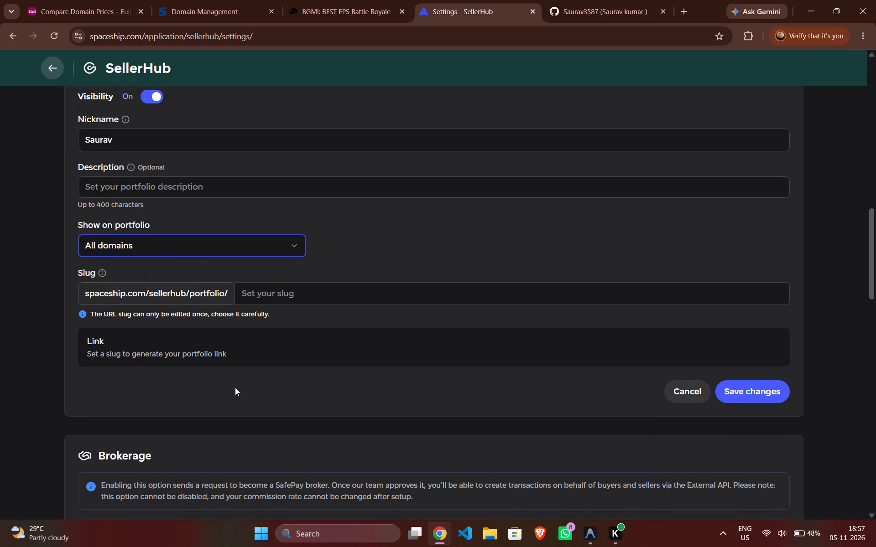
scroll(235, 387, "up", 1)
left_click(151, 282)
Check the brokerage and payout method settings, view the PayPal account form, and close it without adding an account.
scroll(216, 360, "down", 2)
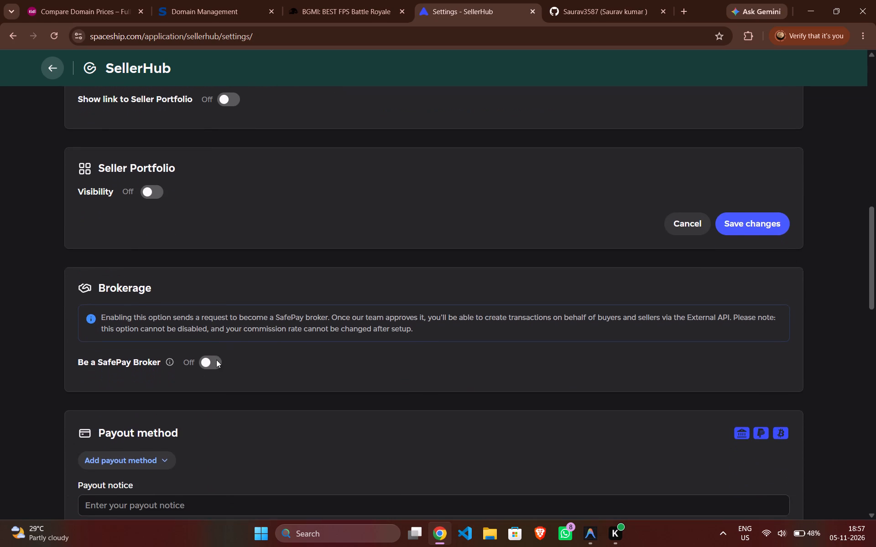
left_click(269, 369)
scroll(269, 369, "down", 1)
scroll(164, 367, "down", 2)
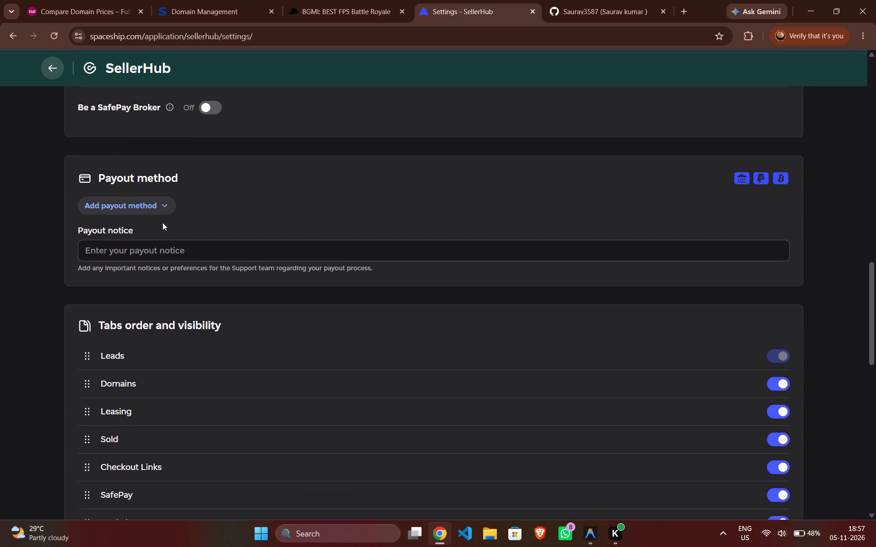
left_click(161, 204)
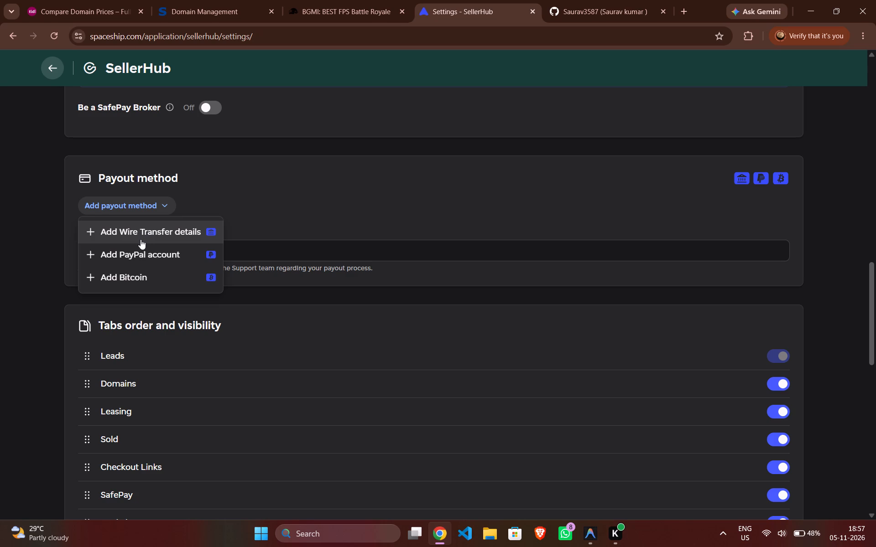
left_click(120, 262)
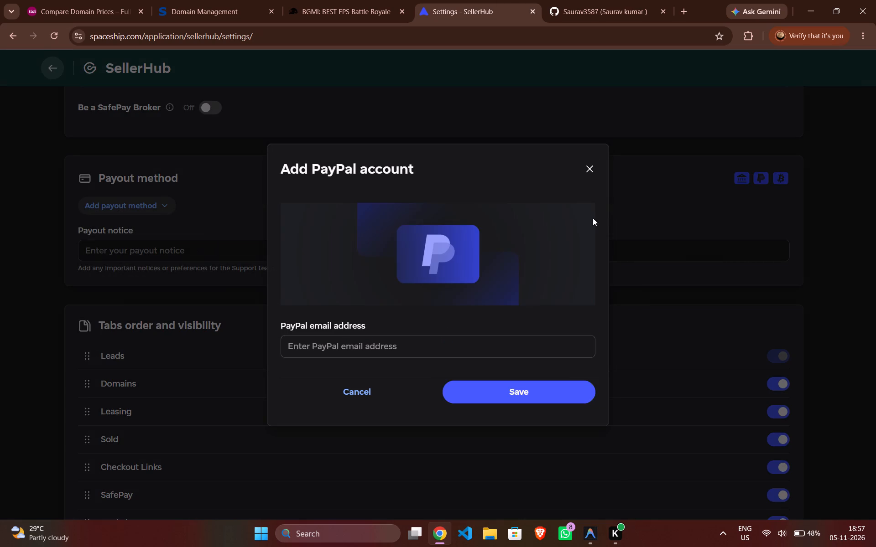
left_click(589, 172)
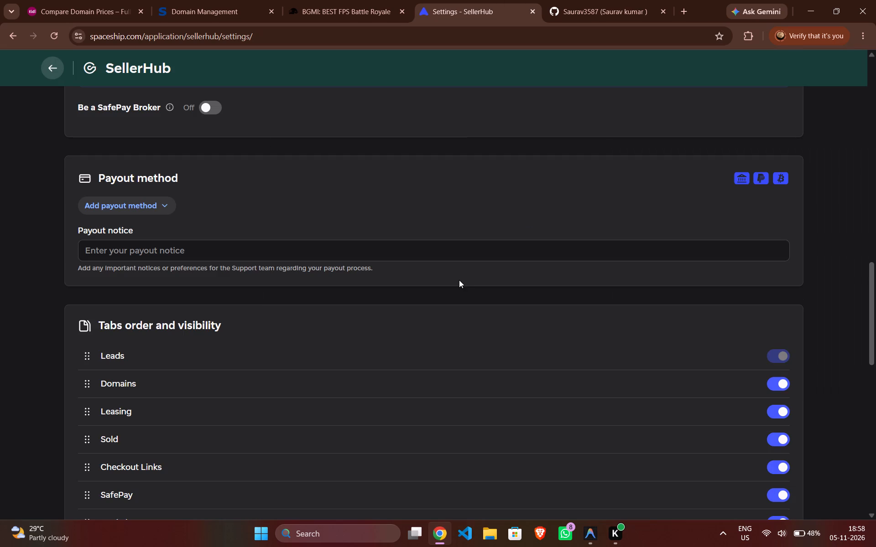
scroll(459, 280, "down", 6)
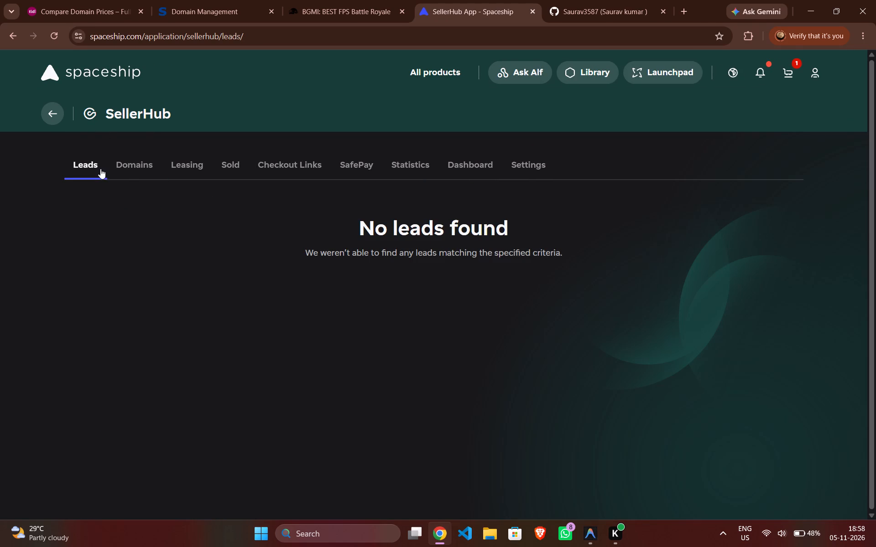
left_click(137, 165)
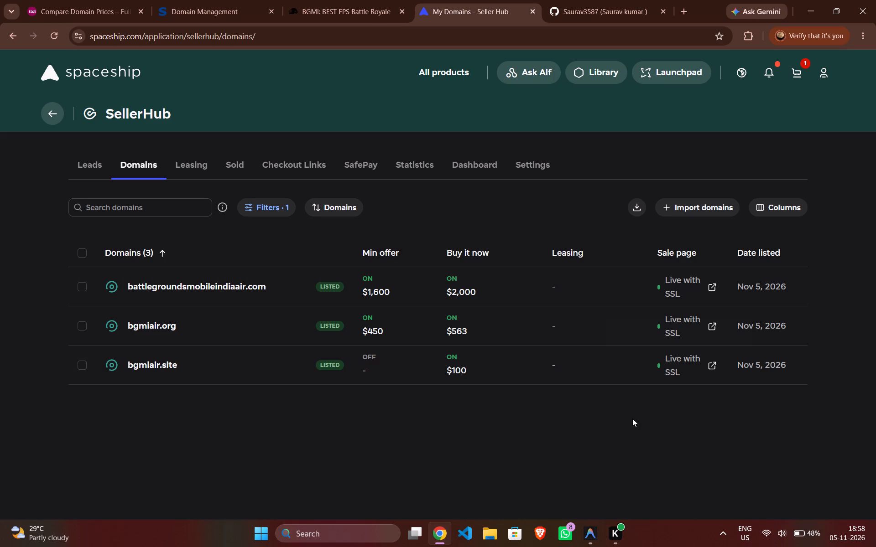
Open bgmiair.org in a new browser tab to view its public sale page.
left_click(656, 0)
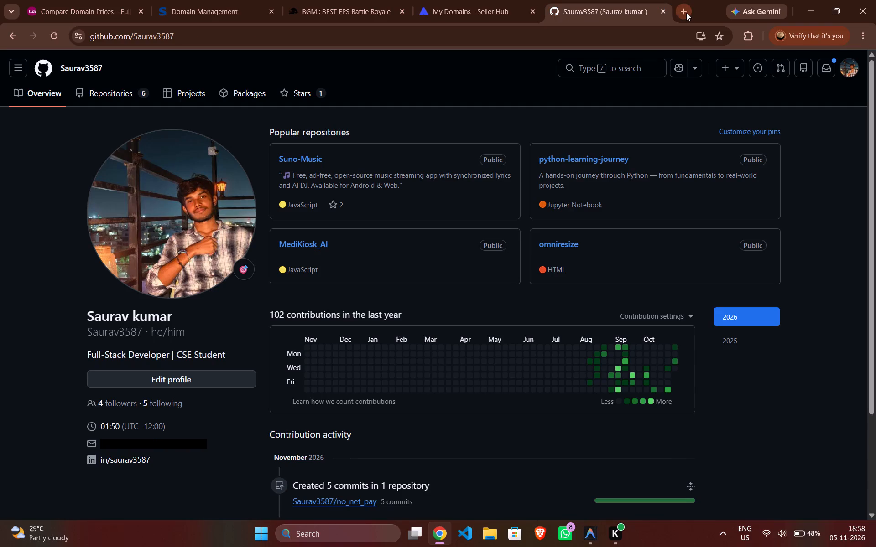
left_click(686, 13)
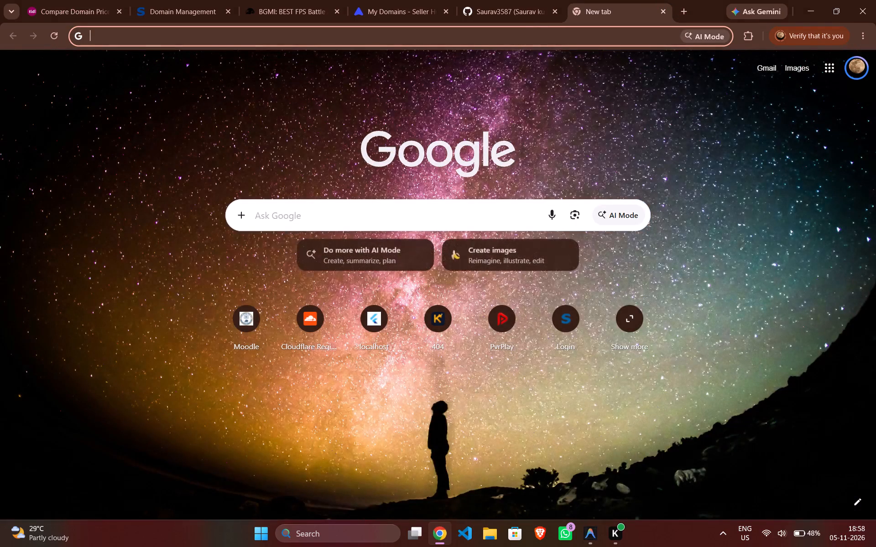
type("bgmiair")
type(".org")
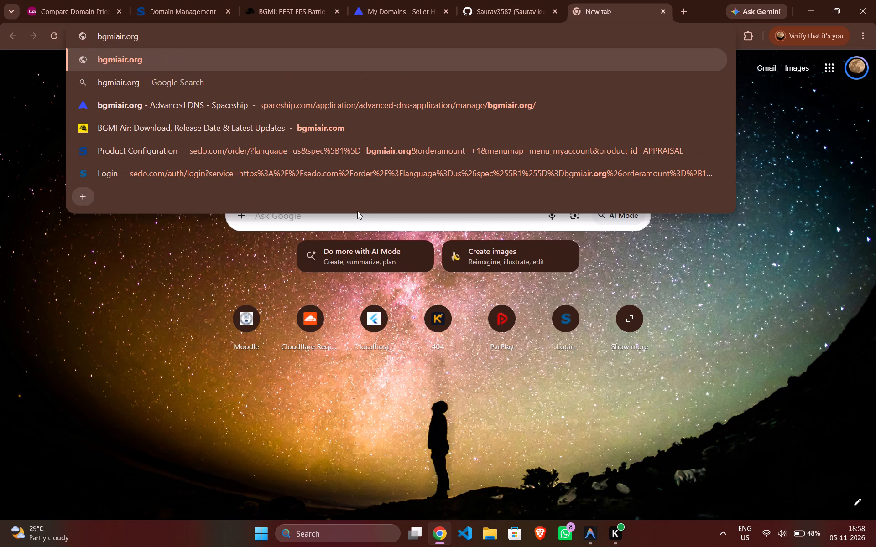
key("Return")
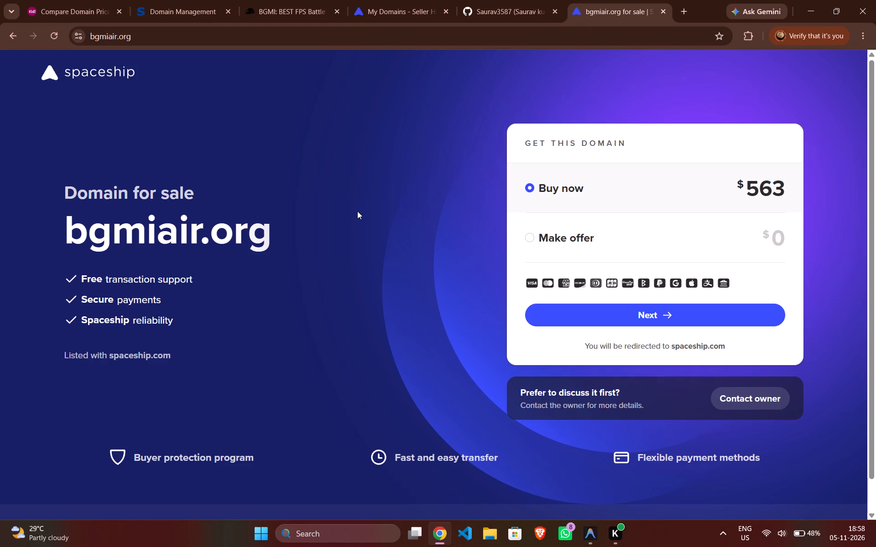
Leave the sale page, search Google for bgmiair, and look over the results.
left_click(5, 36)
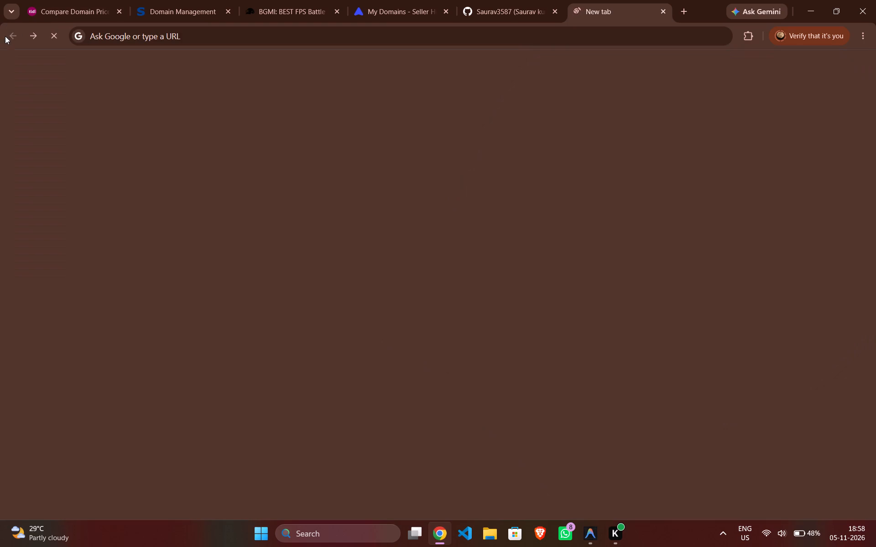
left_click(281, 202)
type("bgmiair")
key("Return")
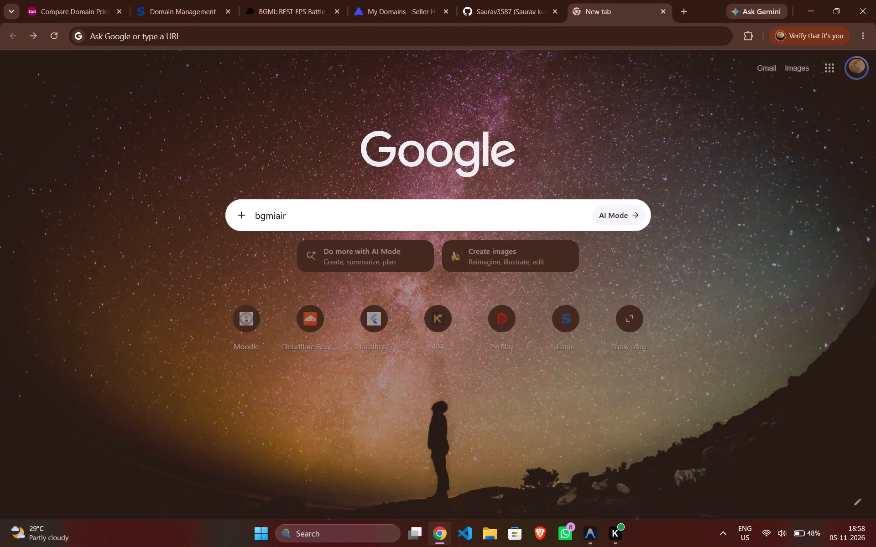
scroll(239, 310, "down", 3)
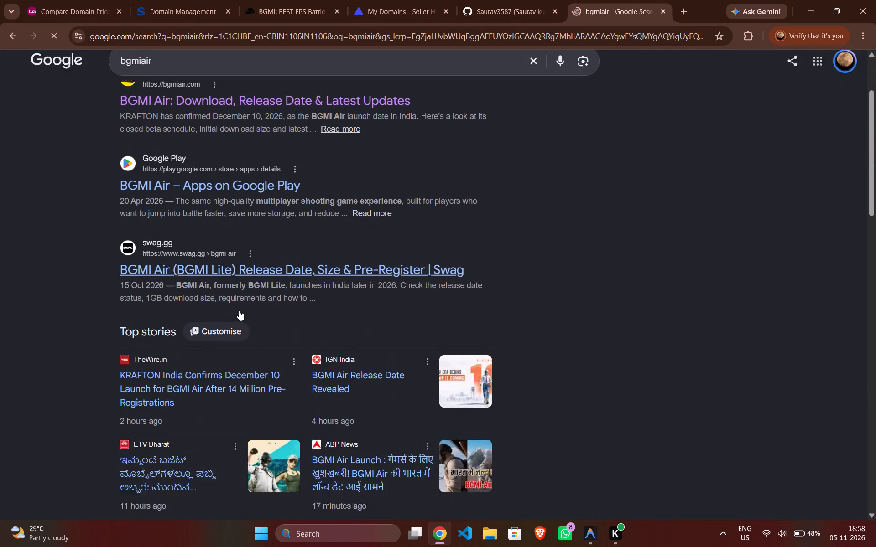
scroll(239, 310, "down", 3)
scroll(239, 310, "up", 7)
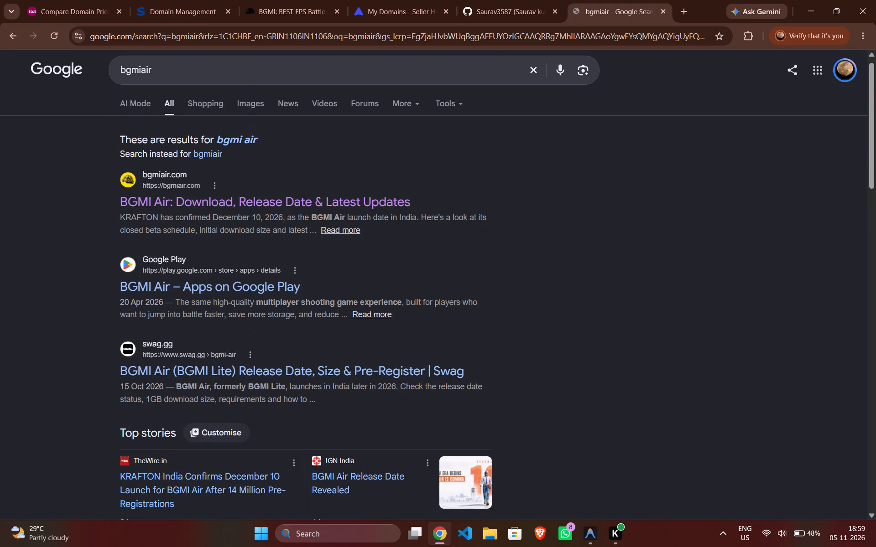
Search Google for bgmiair.org, expand the AI Overview, and look through the results.
left_click(241, 78)
key("comma")
key("BackSpace")
type(".org")
key("Return")
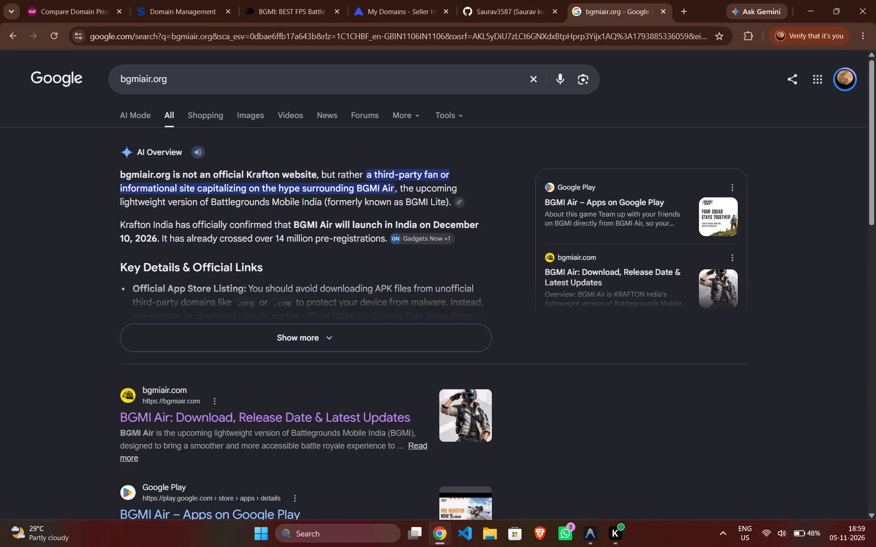
scroll(332, 216, "down", 1)
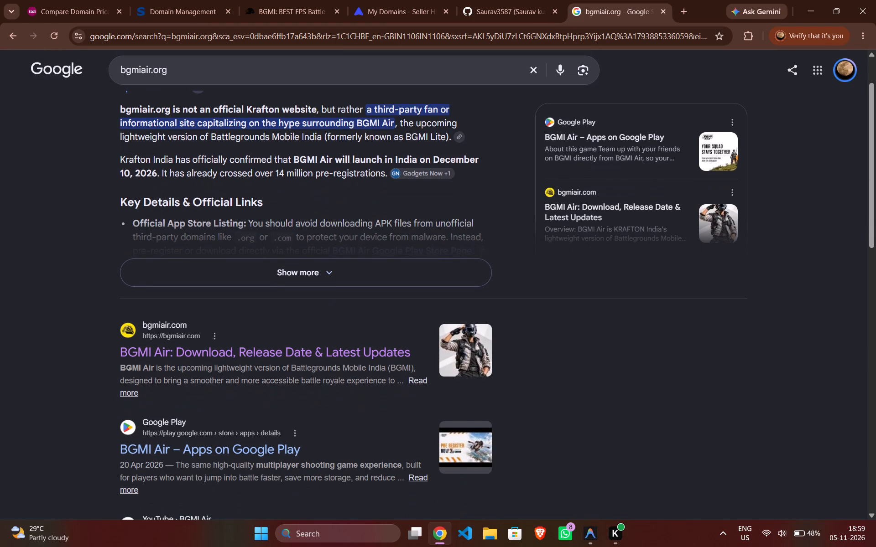
left_click(281, 279)
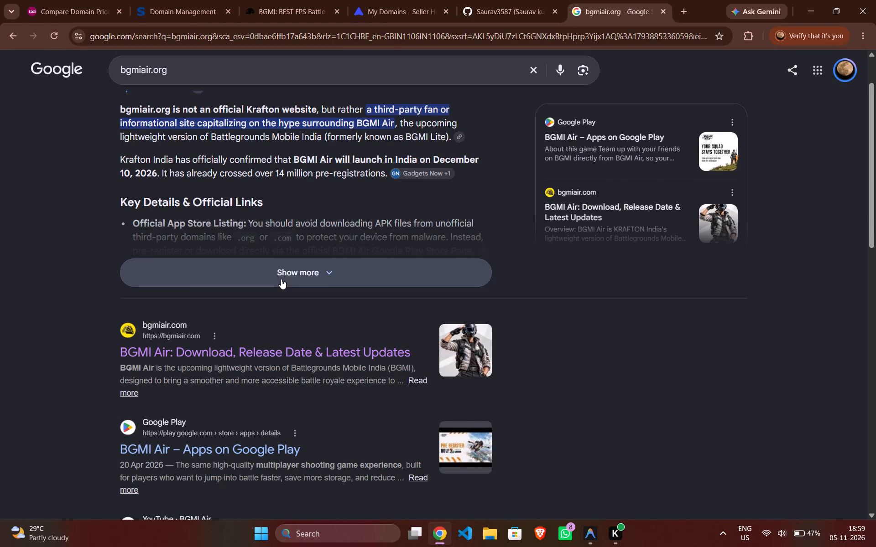
scroll(281, 279, "down", 2)
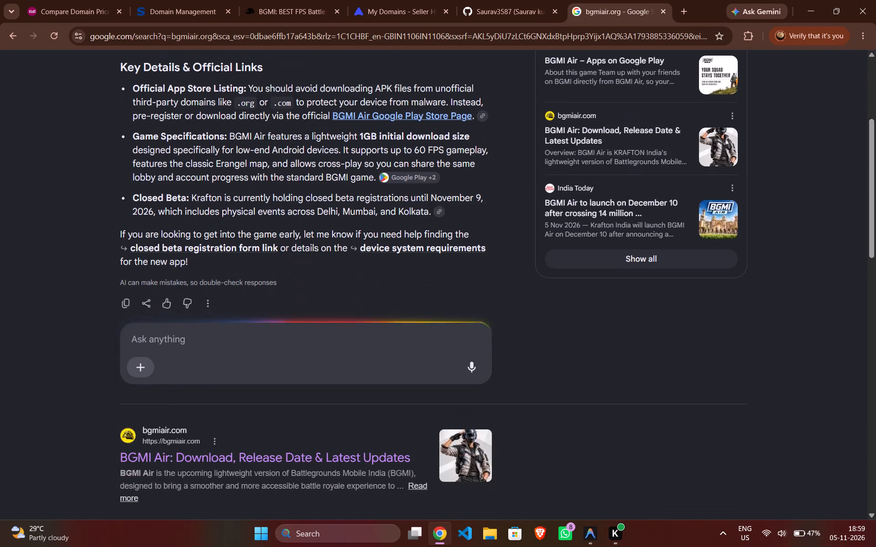
scroll(281, 279, "down", 2)
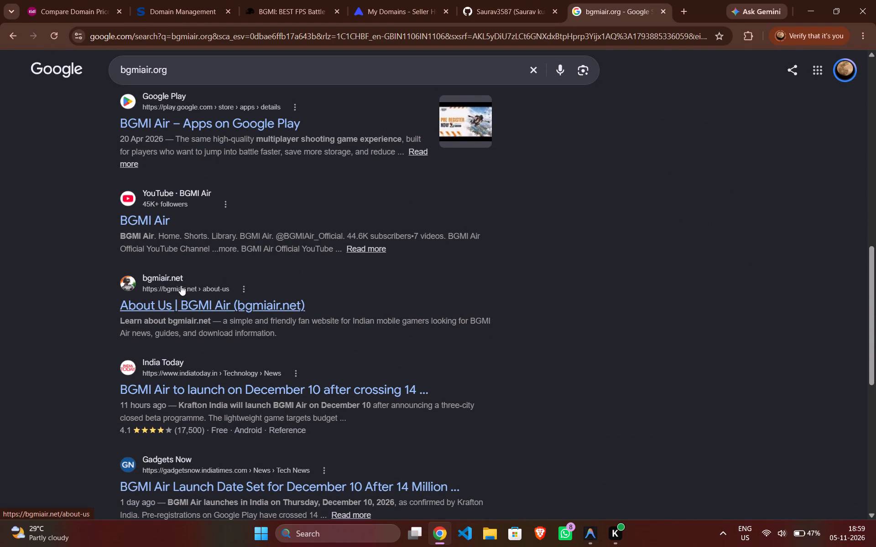
scroll(151, 339, "down", 1)
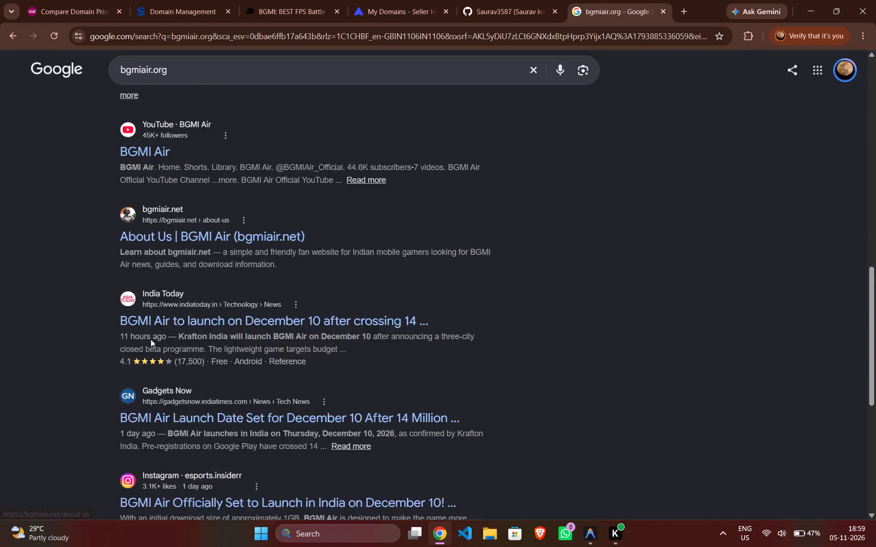
scroll(151, 339, "down", 1)
scroll(151, 339, "up", 1)
Open the bgmiair.net About Us result and skim the page down to its disclaimer and contact sections.
left_click(183, 245)
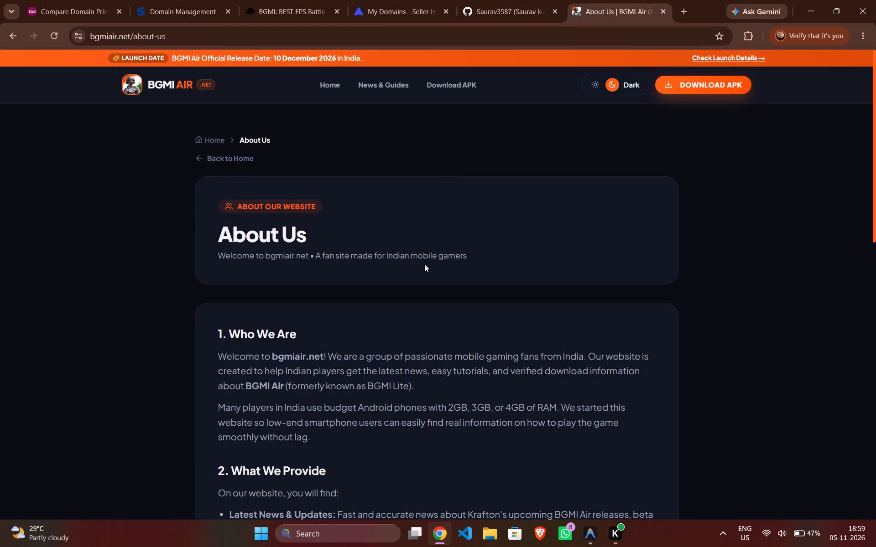
scroll(424, 264, "down", 6)
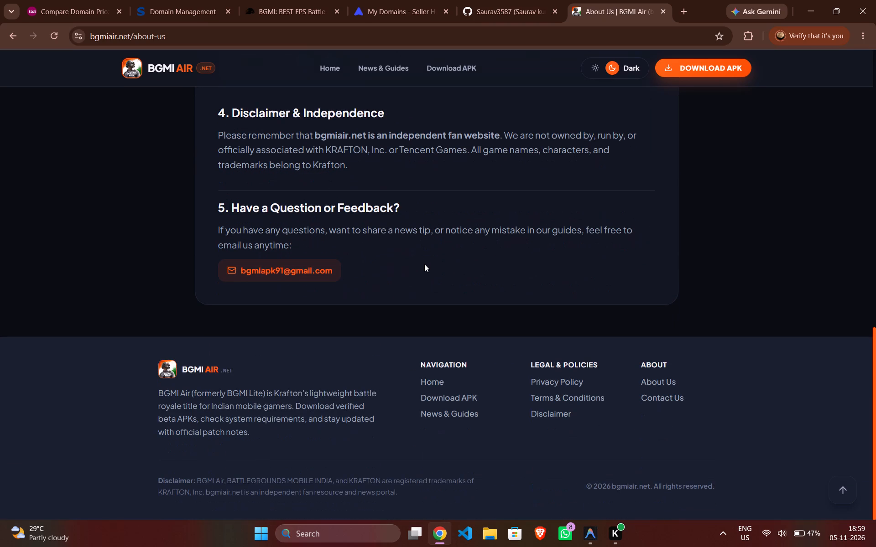
scroll(424, 264, "up", 8)
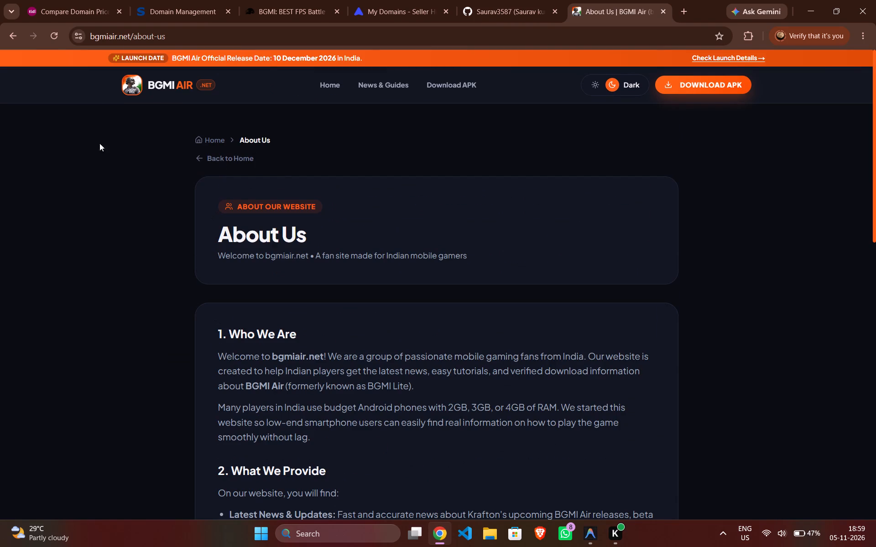
Return to the bgmiair.org search results and go back to the AI Overview.
left_click(16, 40)
scroll(230, 215, "up", 2)
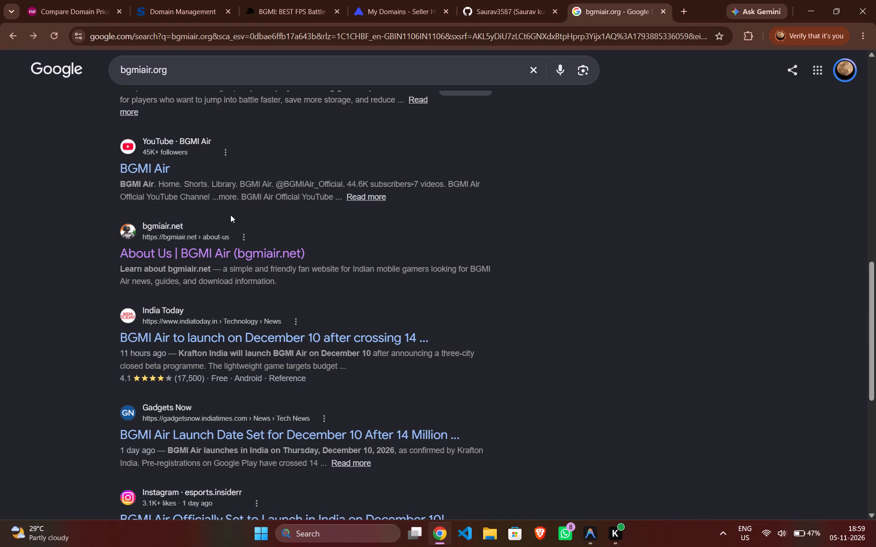
scroll(230, 215, "up", 5)
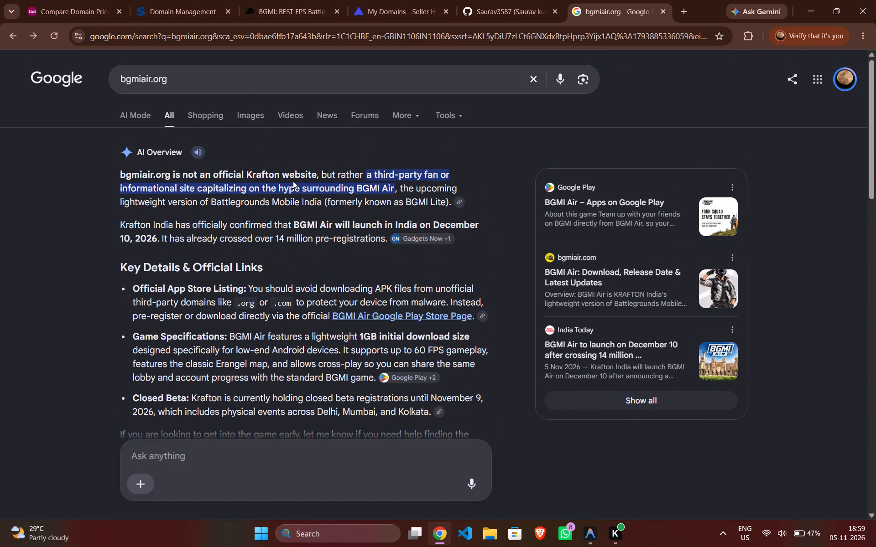
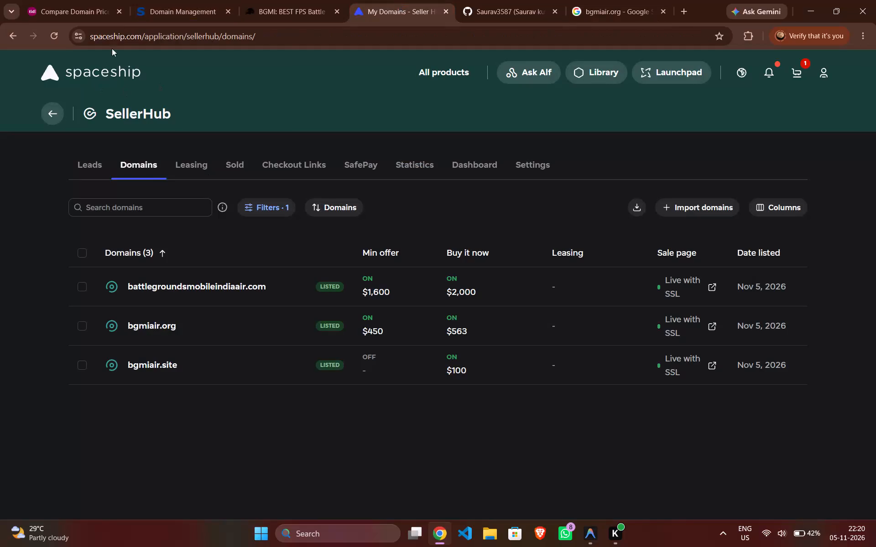
Reload the SellerHub domains list, check the leads, and open the listing details of battlegroundsmobileindiaair.com.
left_click(56, 31)
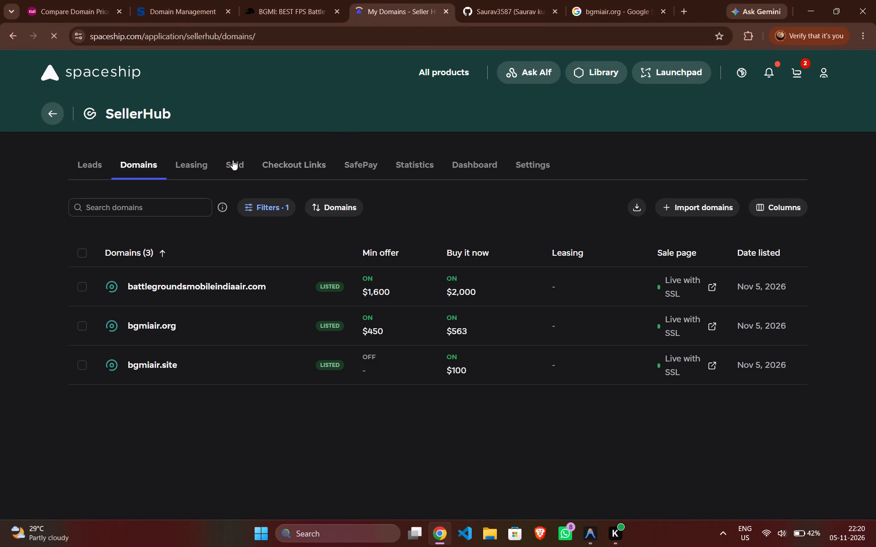
left_click(99, 169)
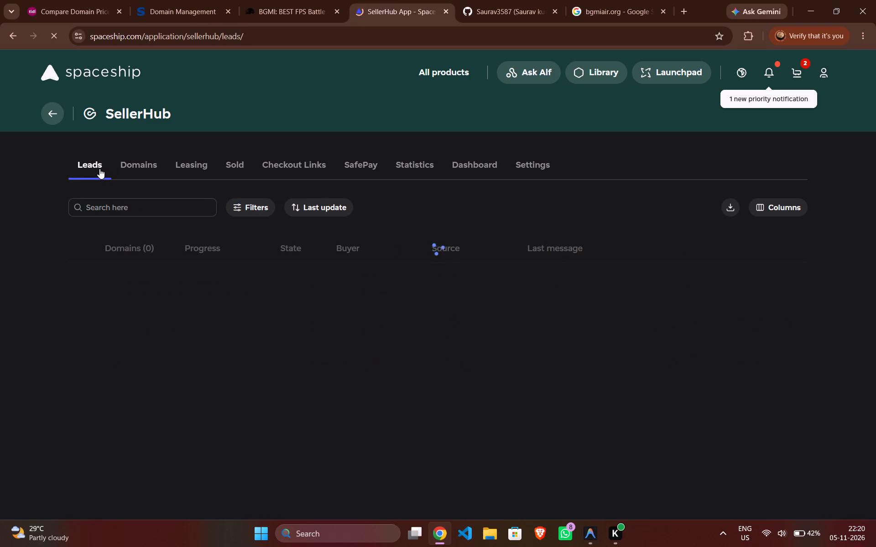
left_click(130, 161)
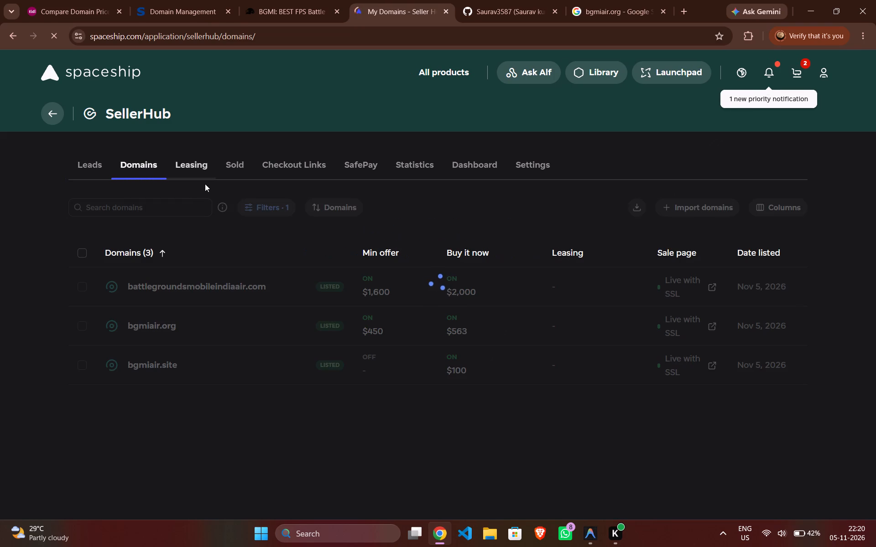
left_click(198, 279)
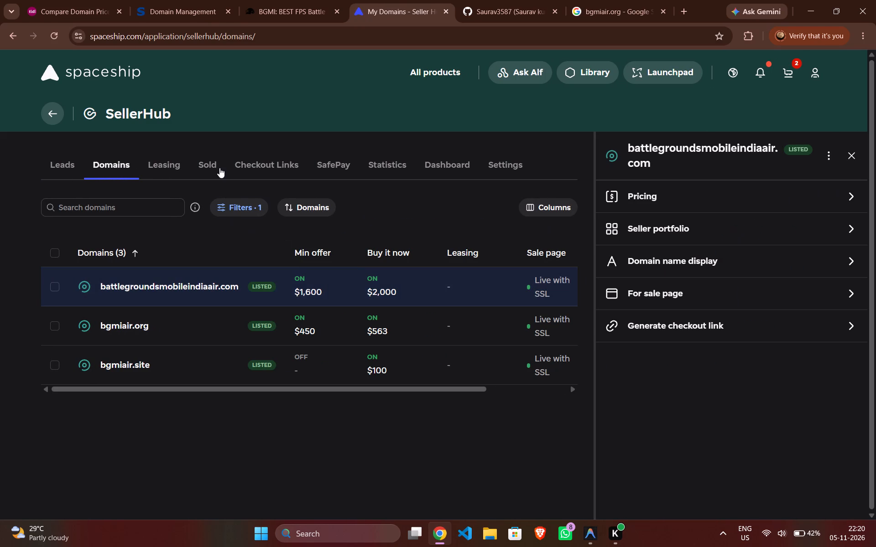
Check the SellerHub statistics, view the detailed view stats for battlegroundsmobileindiaair.com, and close its details.
left_click(395, 169)
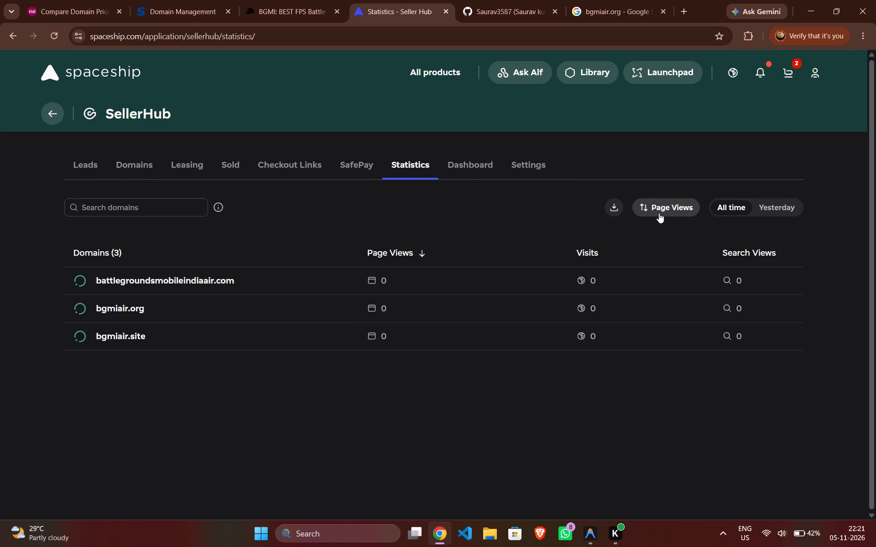
left_click(208, 281)
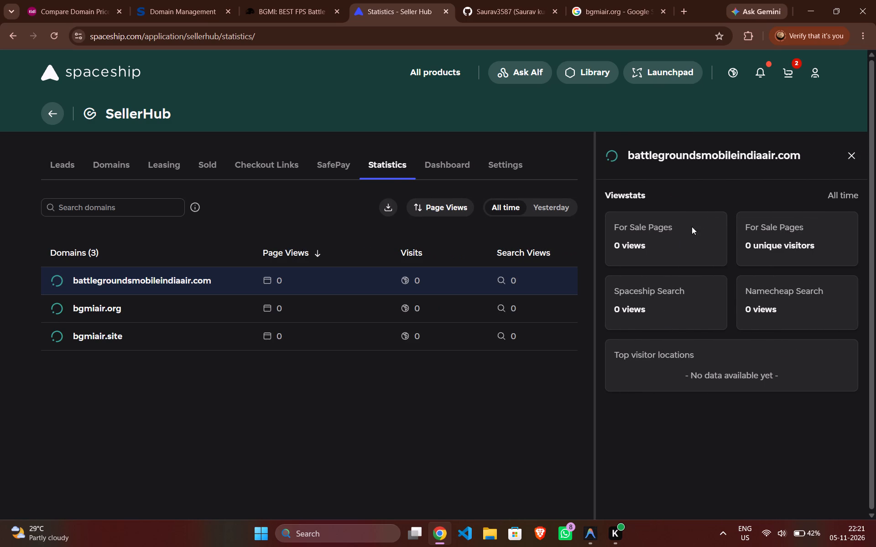
left_click(858, 163)
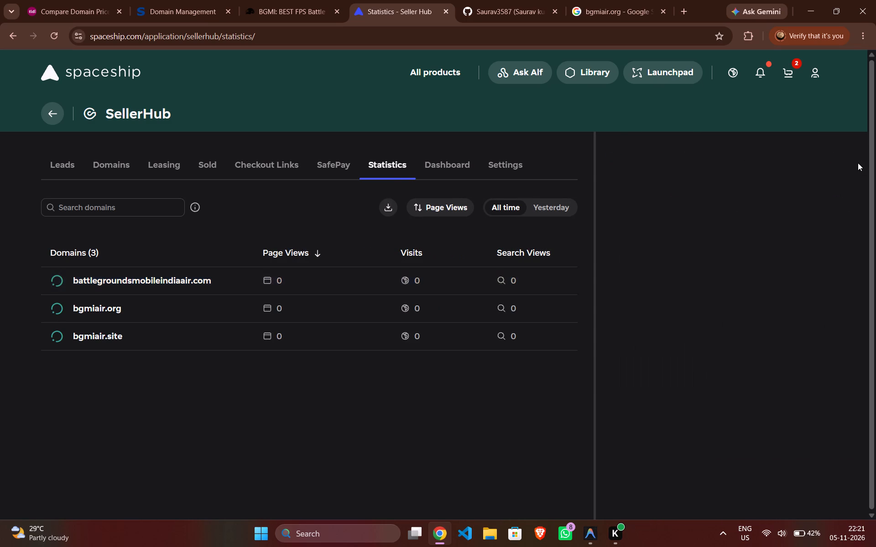